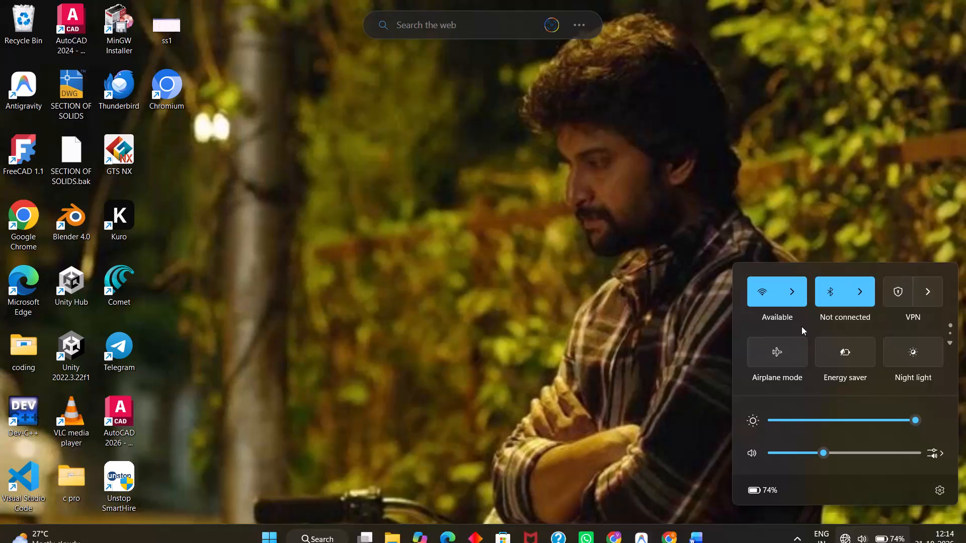
Connect the computer to the ISM-Campus-Wi-Fi network and close the network settings.
{"action": "left_click", "coordinate": [794, 302]}
{"action": "left_click", "coordinate": [797, 308]}
{"action": "left_click", "coordinate": [876, 386]}
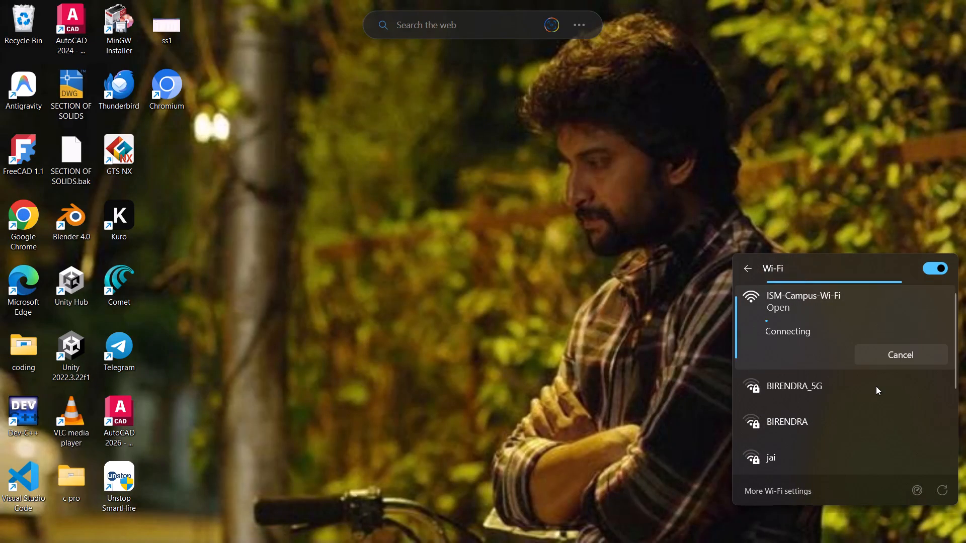
{"action": "left_click", "coordinate": [655, 377]}
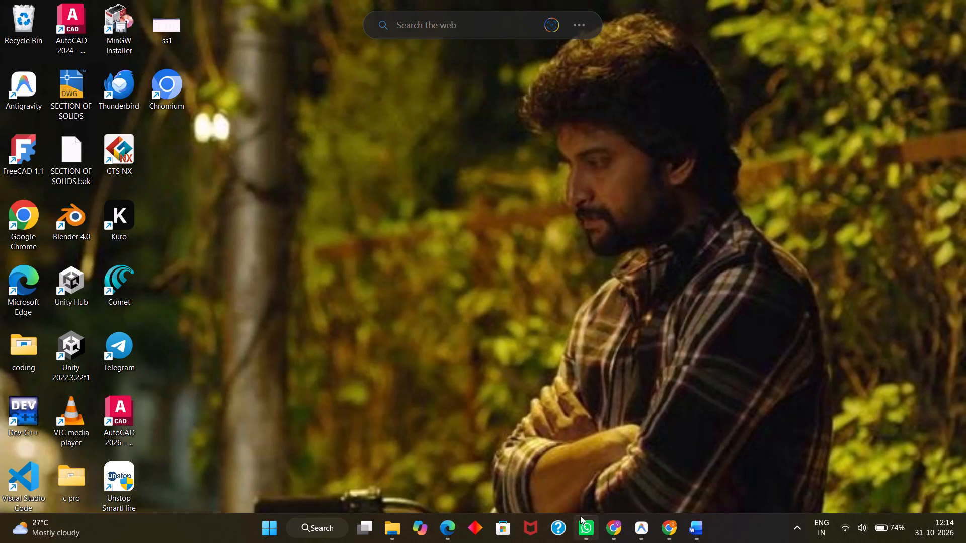
Switch to Chrome, open the connection redirect page from the Access Granted page, reload it to check network authentication, and minimize the browser.
{"action": "left_click", "coordinate": [620, 520]}
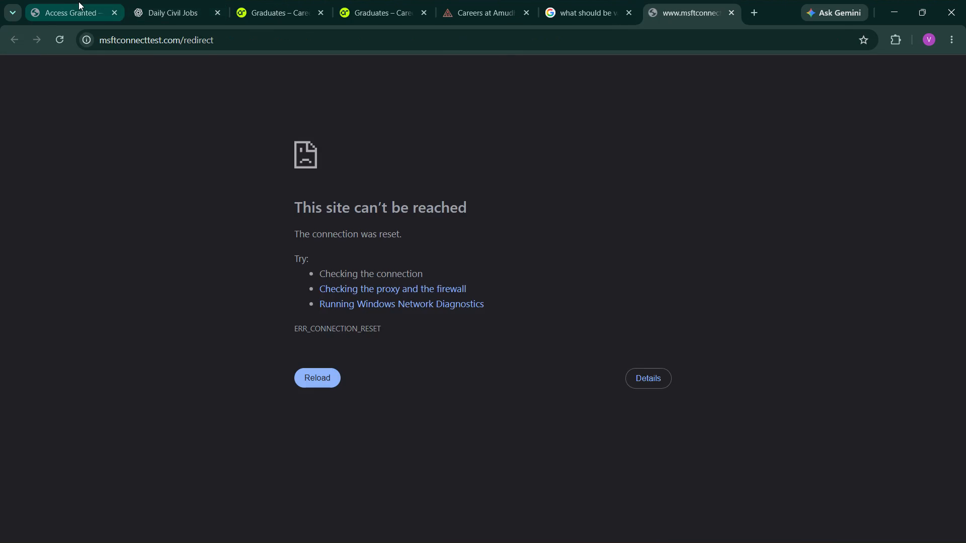
{"action": "left_click", "coordinate": [82, 0]}
{"action": "left_click", "coordinate": [430, 437]}
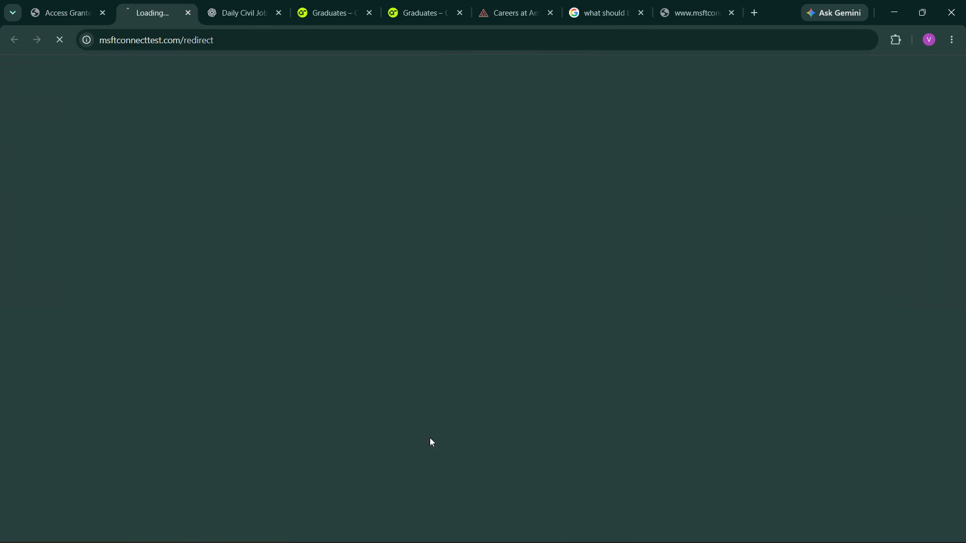
{"action": "left_click", "coordinate": [322, 382]}
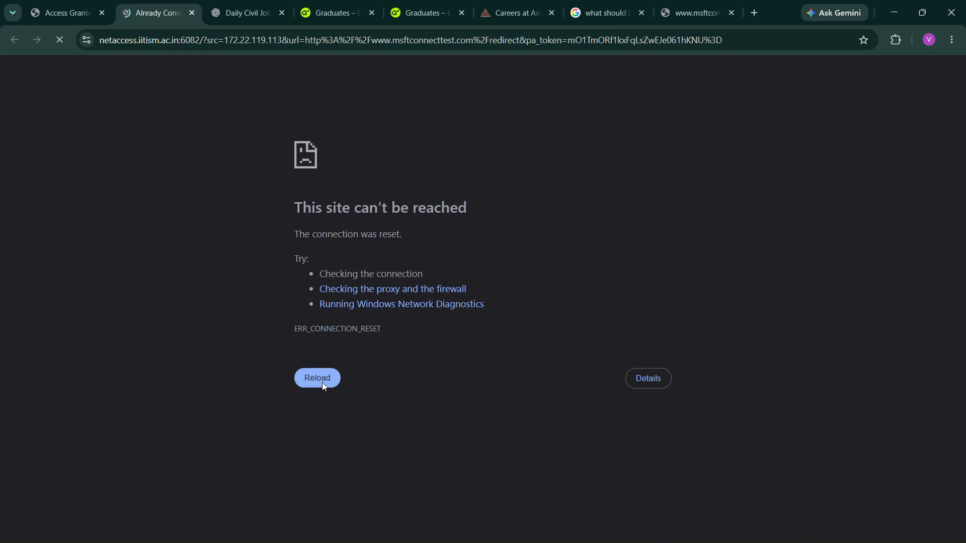
{"action": "left_click", "coordinate": [891, 2]}
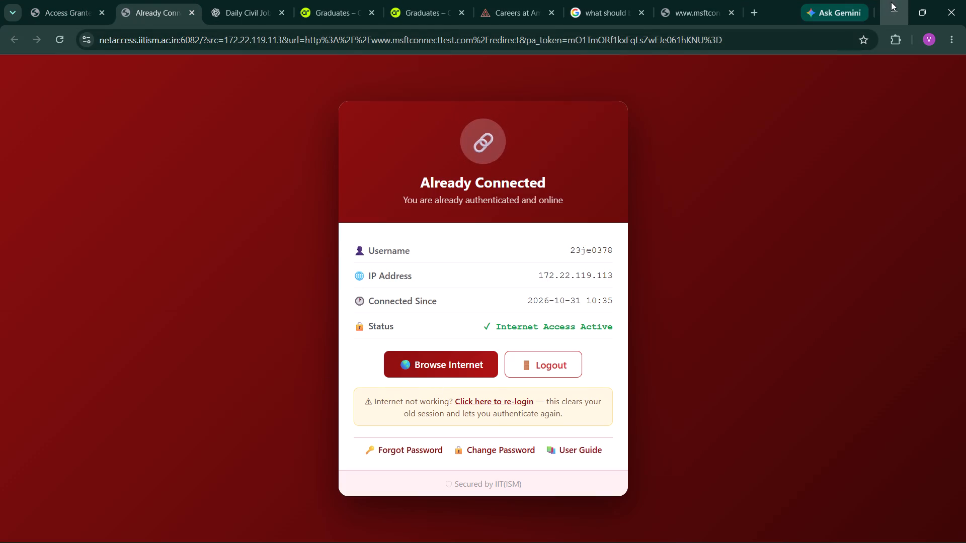
Show the hidden background apps in the system tray.
{"action": "left_click", "coordinate": [794, 533]}
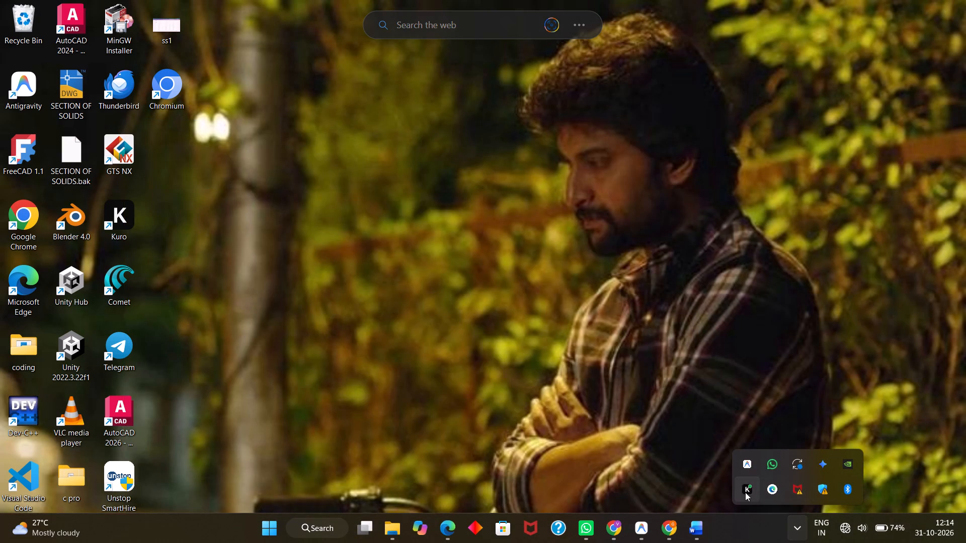
Switch to the Word document CEO531_Assignment1_Q1_R14_Report and go to the start of its first page.
{"action": "left_click", "coordinate": [593, 460]}
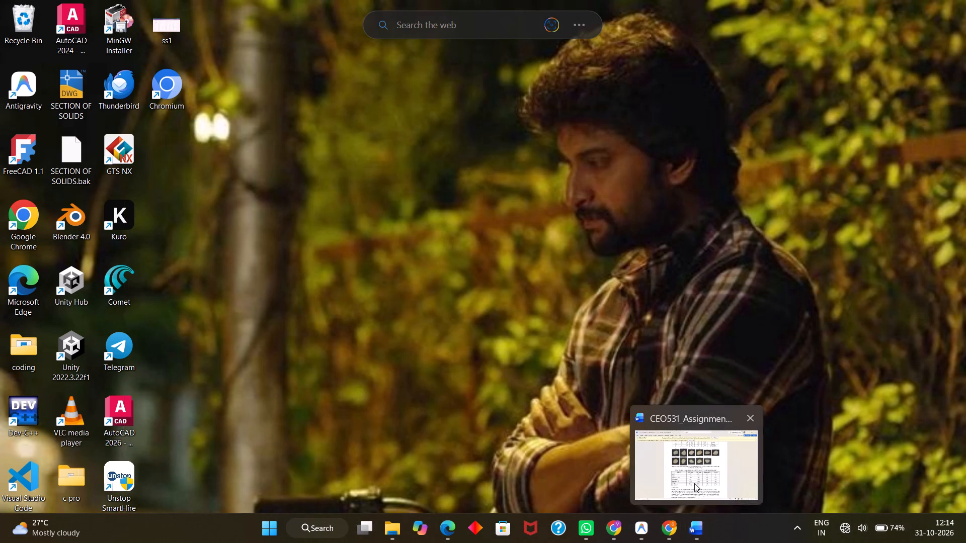
{"action": "left_click", "coordinate": [692, 483]}
{"action": "scroll", "coordinate": [495, 350], "scroll_direction": "up", "scroll_amount": 11}
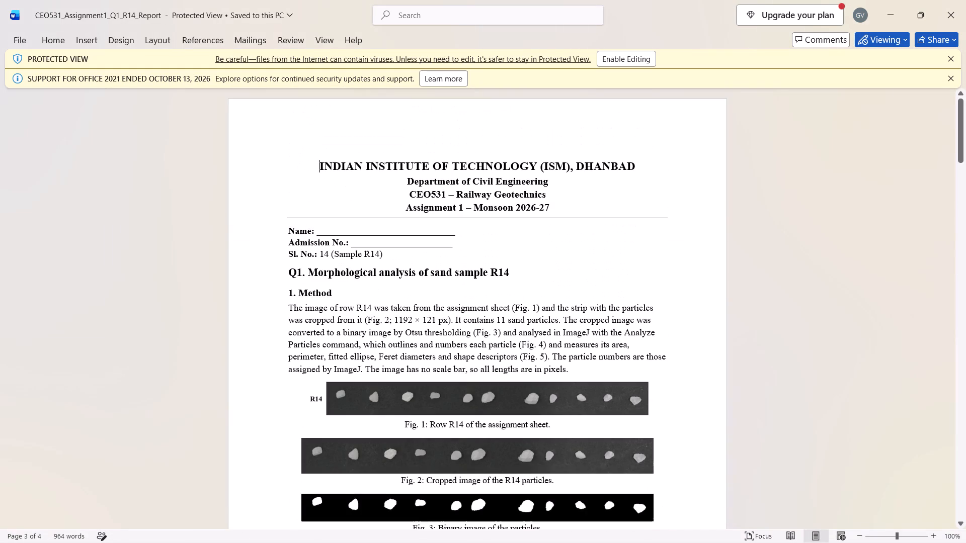
{"action": "scroll", "coordinate": [495, 350], "scroll_direction": "up", "scroll_amount": 1}
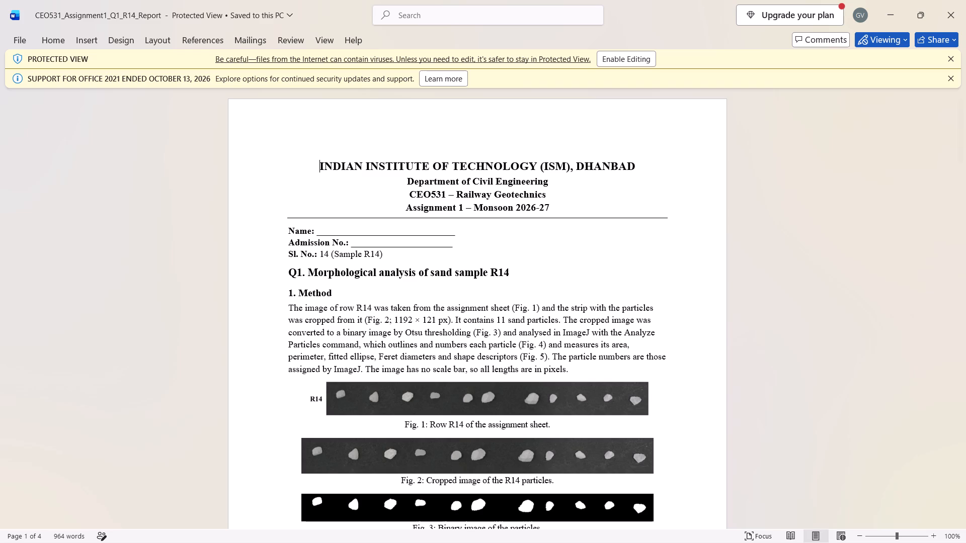
Read through the report's Method section and figures, the Parameters section with the Powers roundness classes, and Table 1.
{"action": "scroll", "coordinate": [495, 350], "scroll_direction": "down", "scroll_amount": 2}
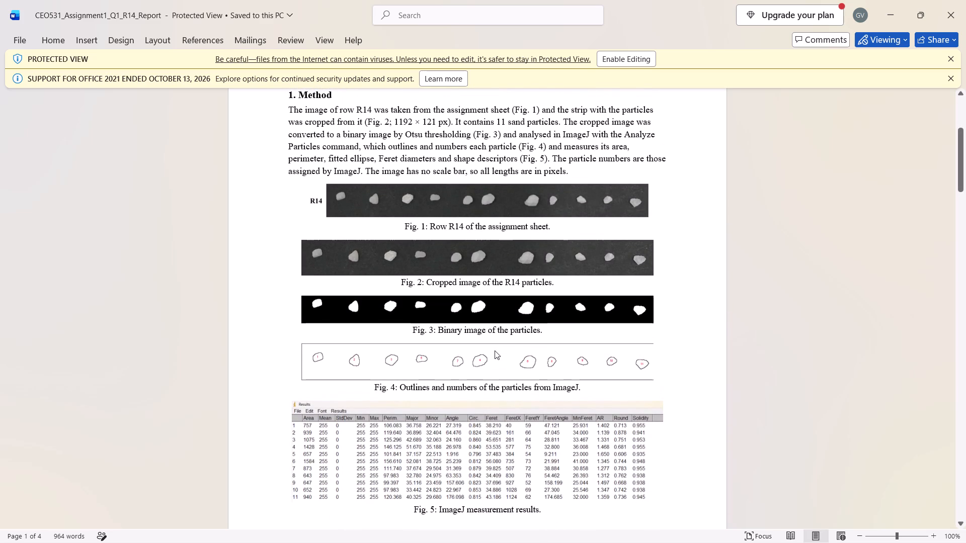
{"action": "scroll", "coordinate": [495, 350], "scroll_direction": "down", "scroll_amount": 1}
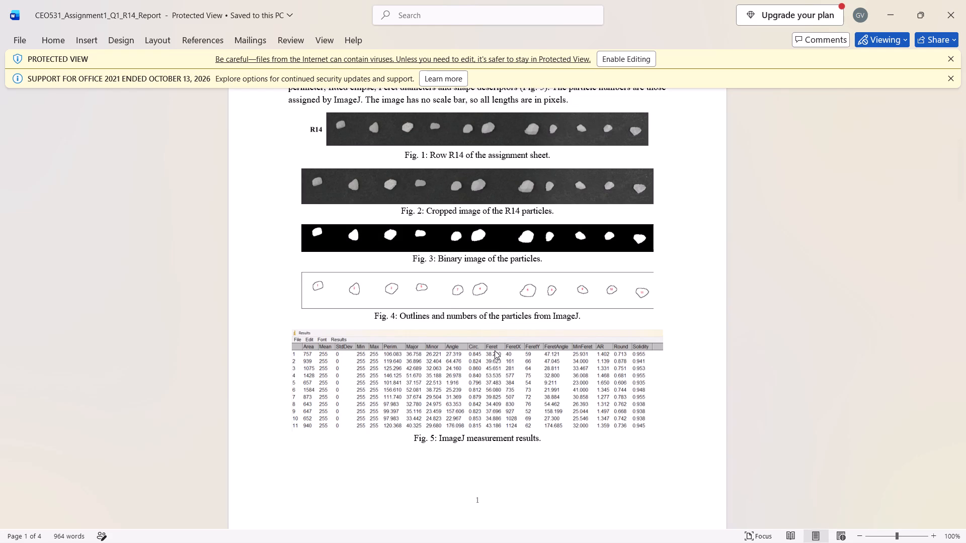
{"action": "scroll", "coordinate": [495, 350], "scroll_direction": "down", "scroll_amount": 2}
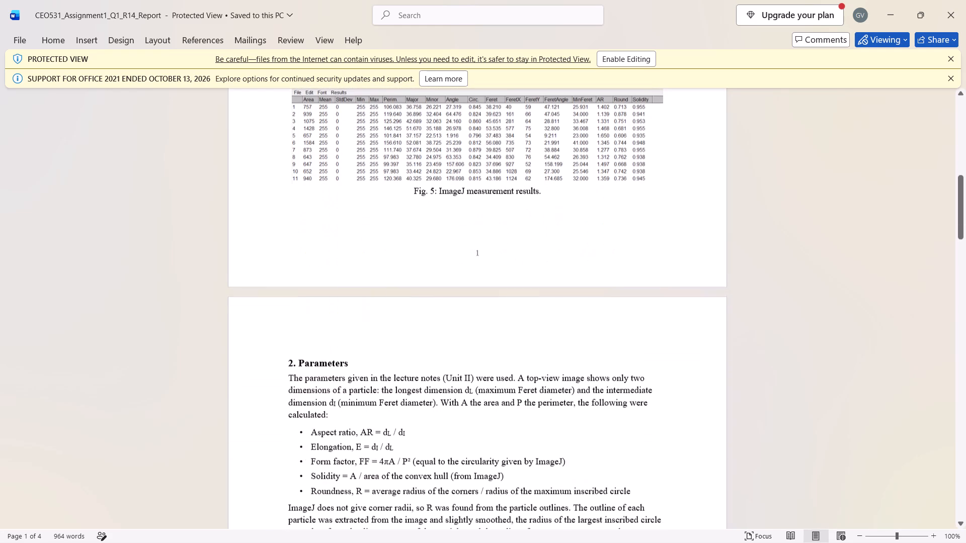
{"action": "scroll", "coordinate": [495, 350], "scroll_direction": "down", "scroll_amount": 1}
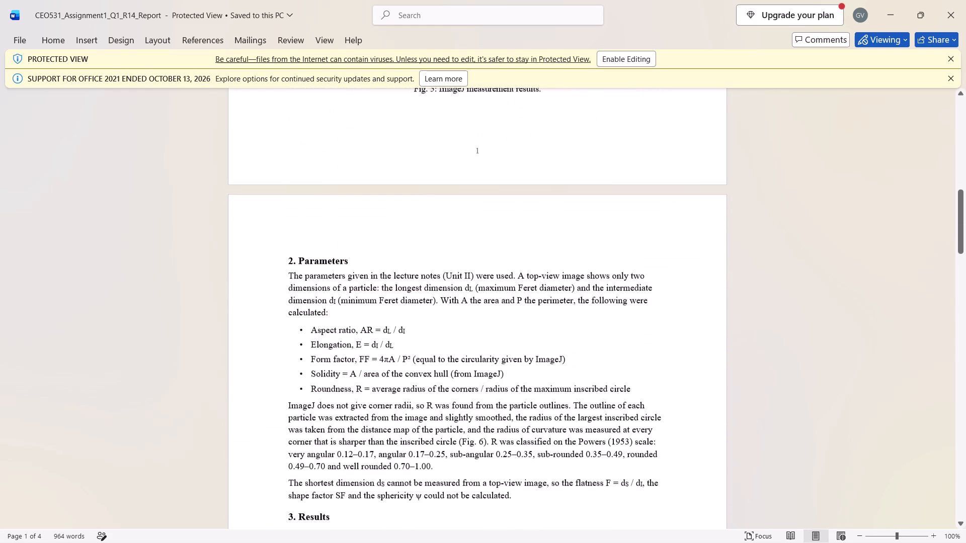
{"action": "scroll", "coordinate": [495, 350], "scroll_direction": "down", "scroll_amount": 1}
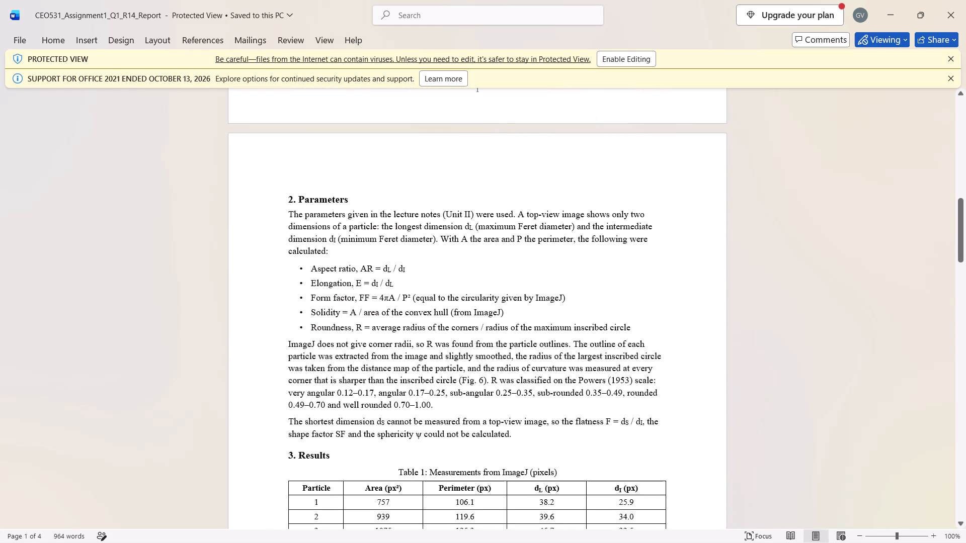
{"action": "scroll", "coordinate": [495, 350], "scroll_direction": "down", "scroll_amount": 1}
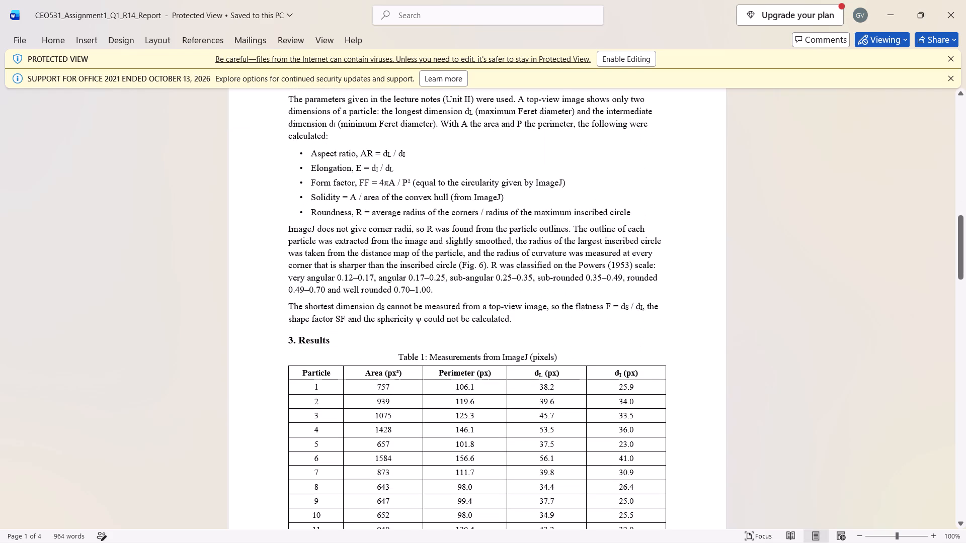
{"action": "scroll", "coordinate": [495, 350], "scroll_direction": "down", "scroll_amount": 1}
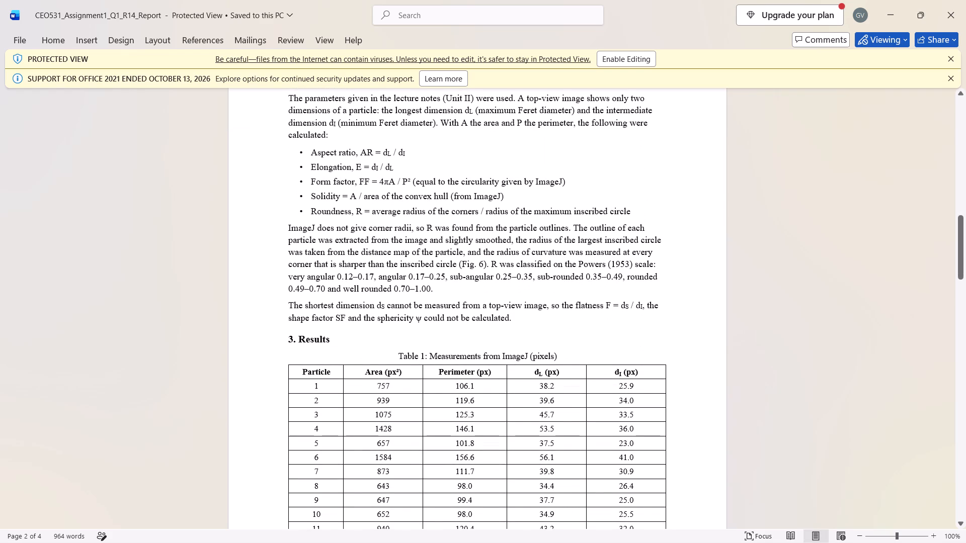
{"action": "scroll", "coordinate": [495, 350], "scroll_direction": "down", "scroll_amount": 2}
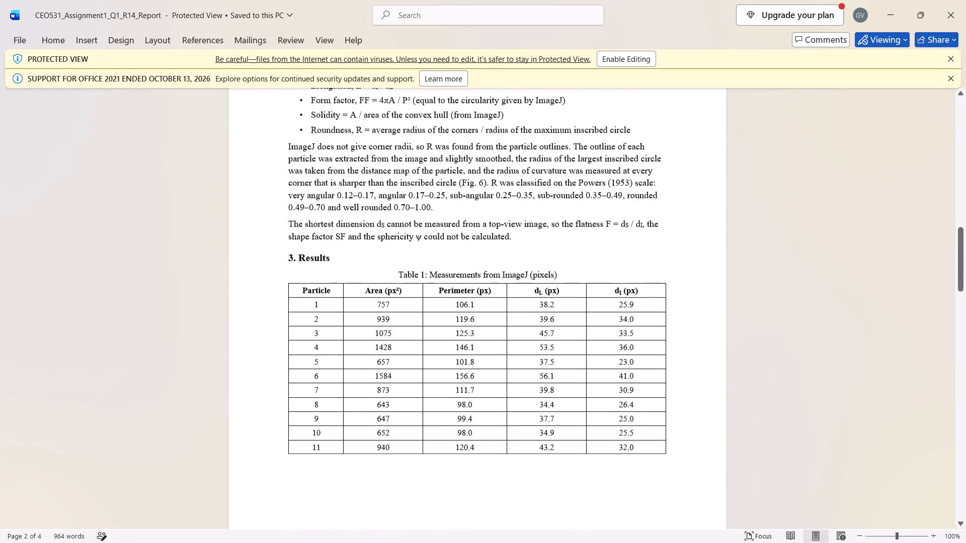
{"action": "scroll", "coordinate": [495, 350], "scroll_direction": "down", "scroll_amount": 1}
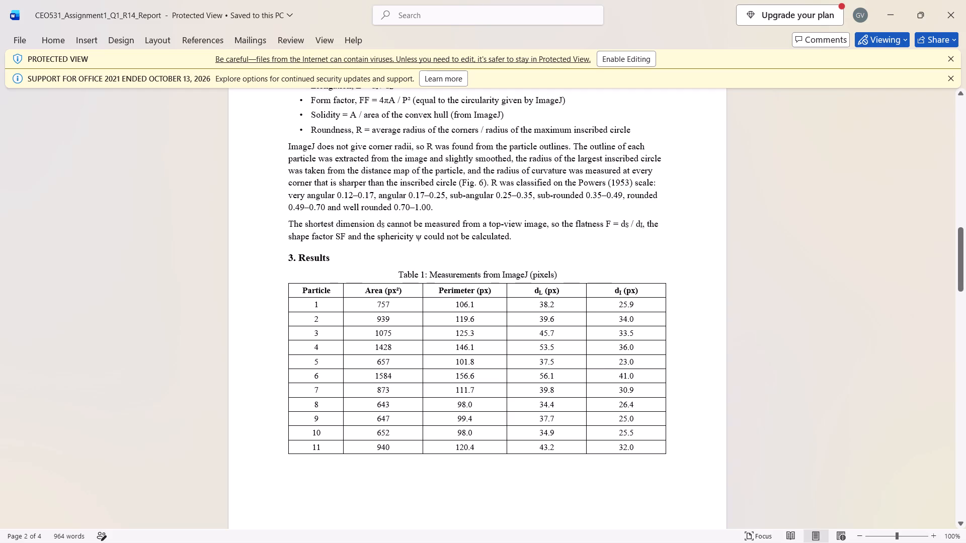
{"action": "left_click_drag", "start_coordinate": [343, 206], "coordinate": [389, 208]}
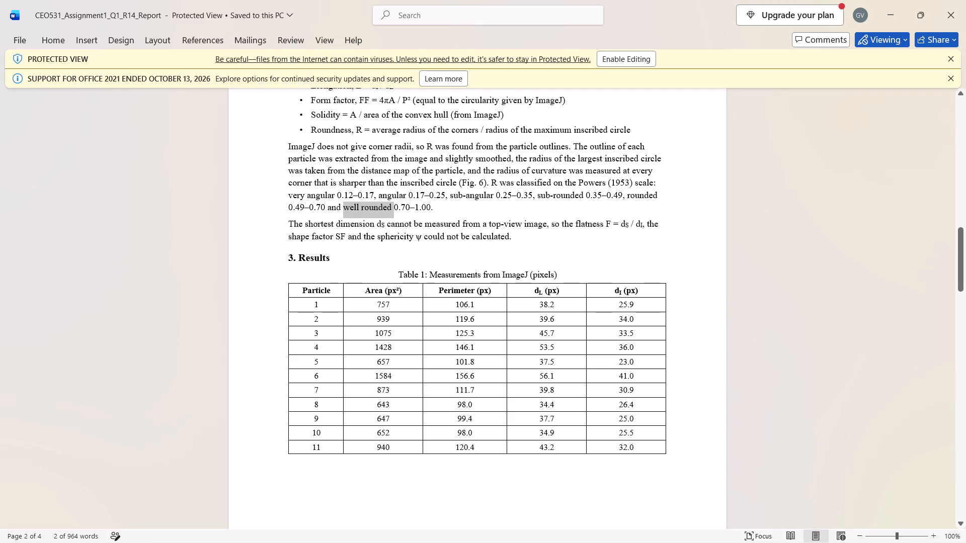
{"action": "left_click", "coordinate": [381, 212]}
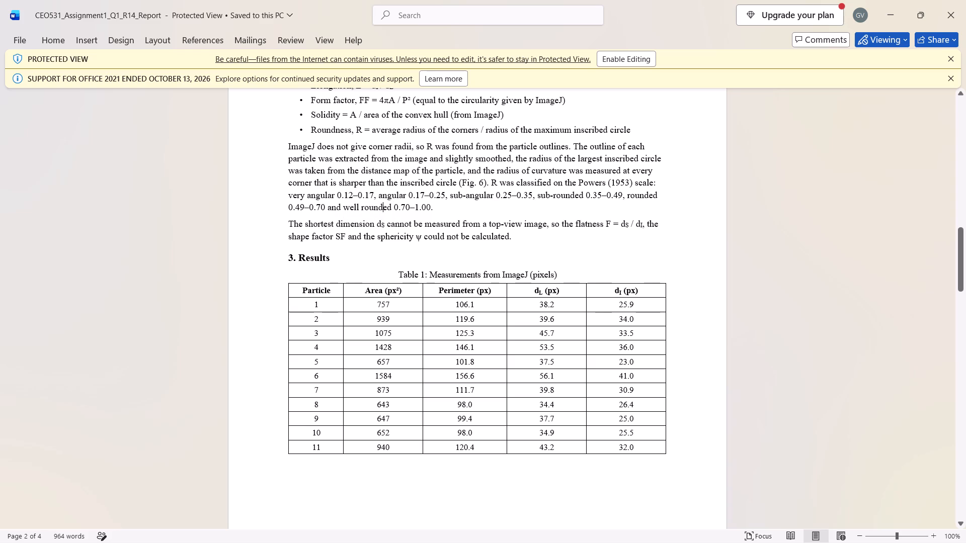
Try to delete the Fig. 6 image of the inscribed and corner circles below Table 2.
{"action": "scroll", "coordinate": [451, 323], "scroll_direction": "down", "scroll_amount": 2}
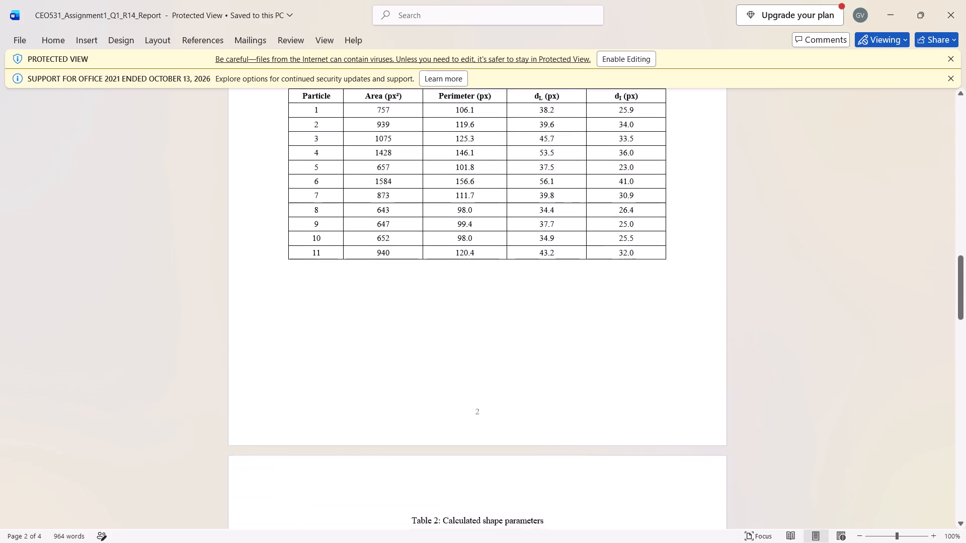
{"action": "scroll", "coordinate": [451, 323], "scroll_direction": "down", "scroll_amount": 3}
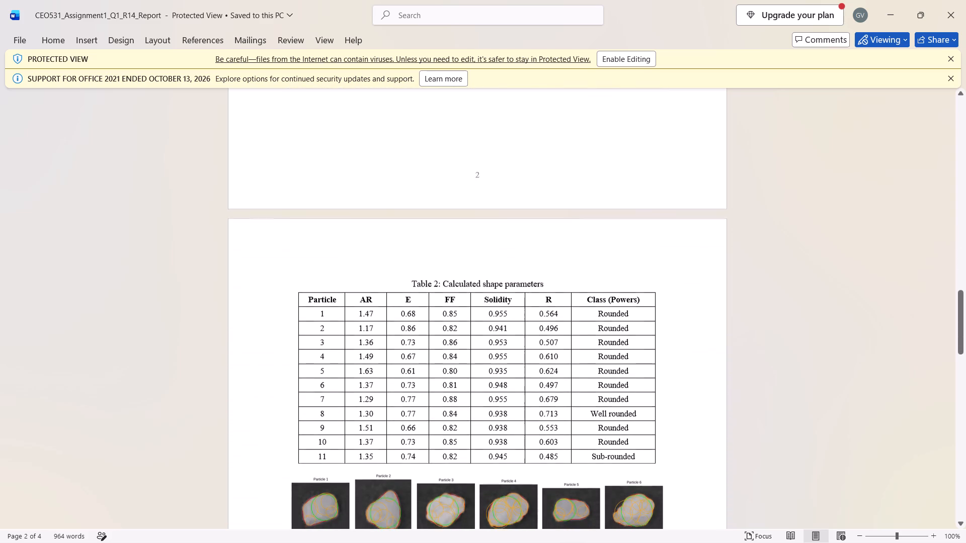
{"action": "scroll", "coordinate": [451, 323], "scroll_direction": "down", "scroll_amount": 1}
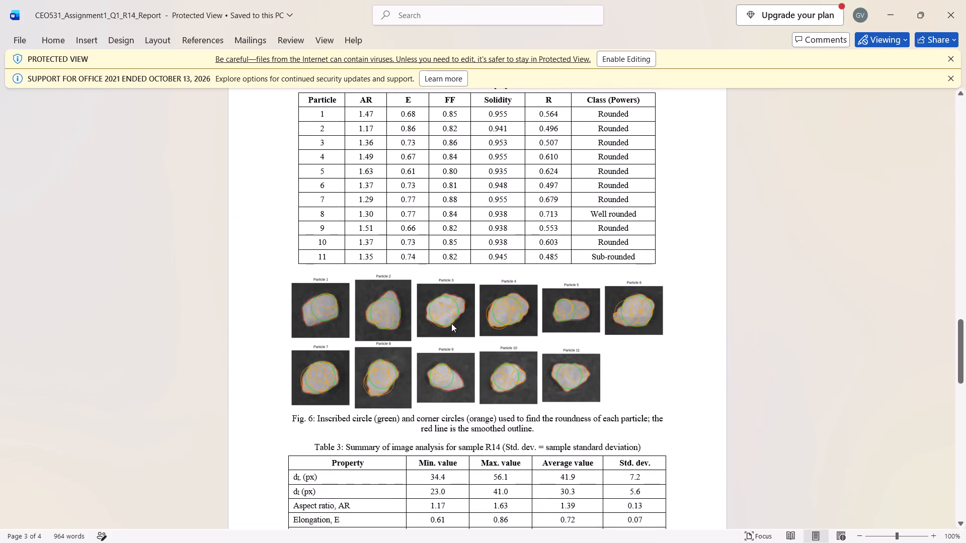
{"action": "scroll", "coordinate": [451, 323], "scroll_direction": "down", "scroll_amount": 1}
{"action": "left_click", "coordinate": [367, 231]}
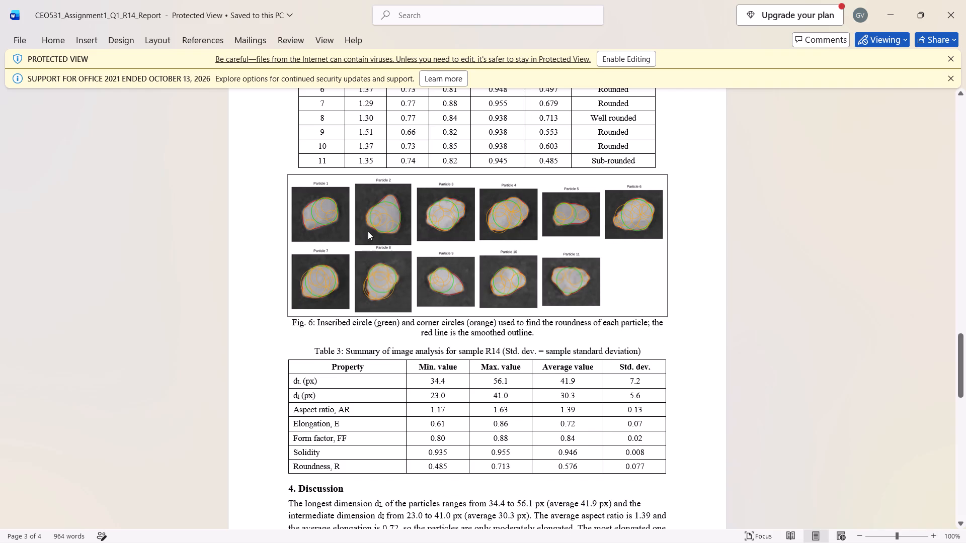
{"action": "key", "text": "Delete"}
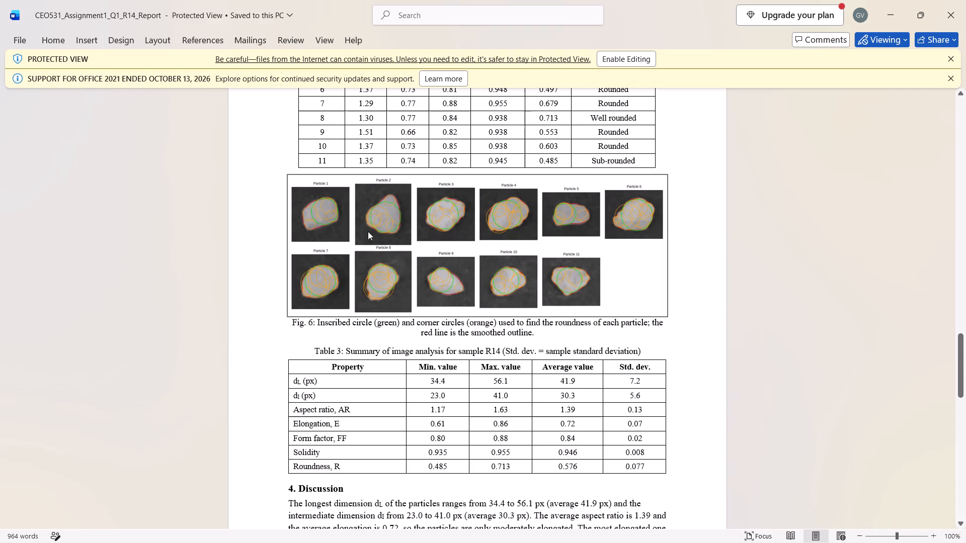
Enable editing for the protected report.
{"action": "left_click", "coordinate": [645, 58]}
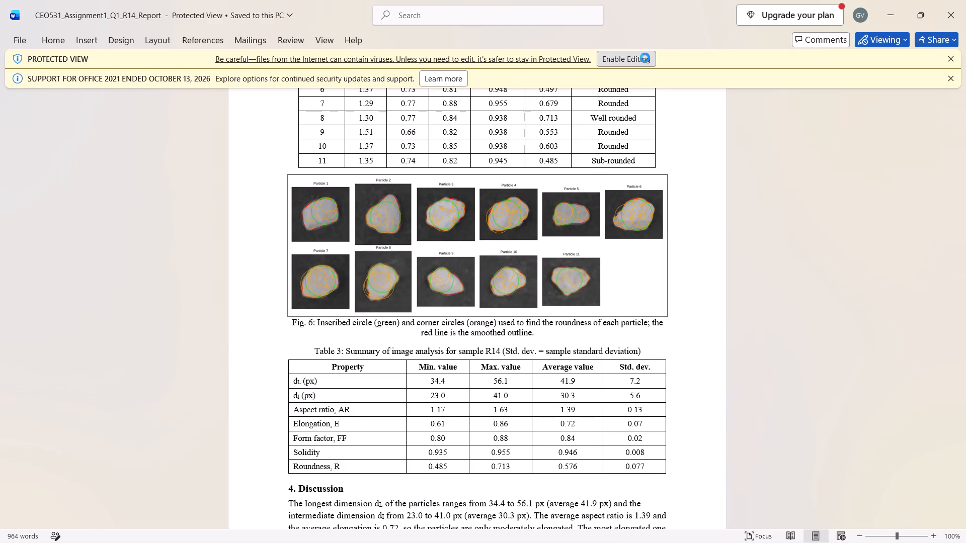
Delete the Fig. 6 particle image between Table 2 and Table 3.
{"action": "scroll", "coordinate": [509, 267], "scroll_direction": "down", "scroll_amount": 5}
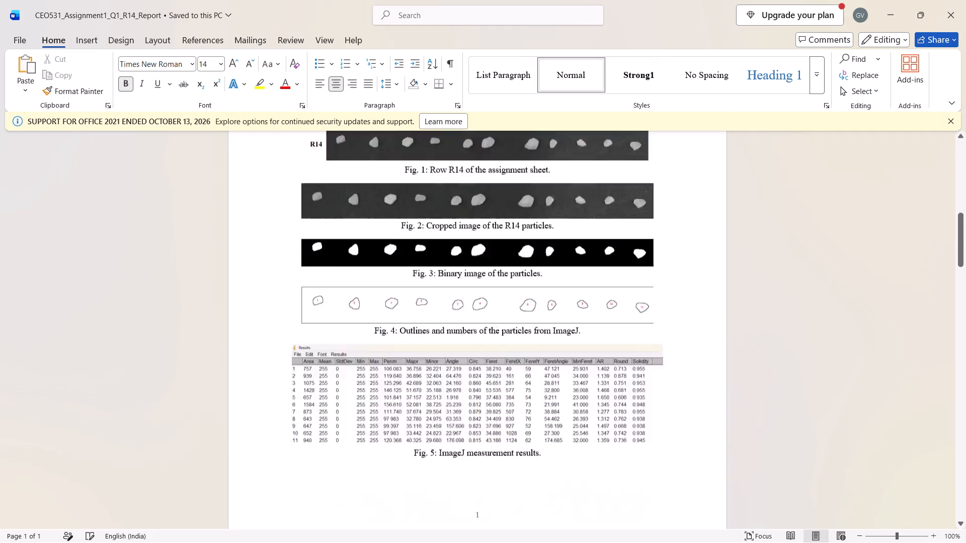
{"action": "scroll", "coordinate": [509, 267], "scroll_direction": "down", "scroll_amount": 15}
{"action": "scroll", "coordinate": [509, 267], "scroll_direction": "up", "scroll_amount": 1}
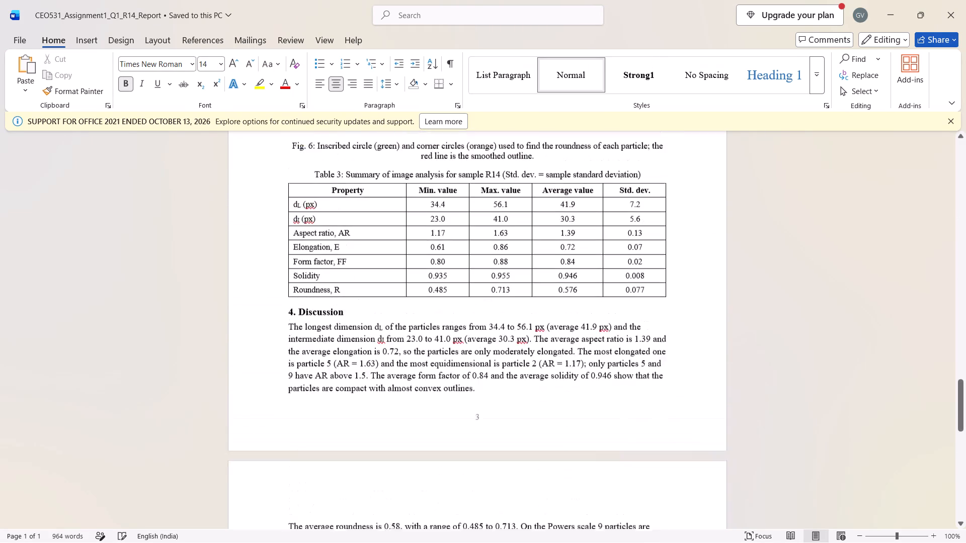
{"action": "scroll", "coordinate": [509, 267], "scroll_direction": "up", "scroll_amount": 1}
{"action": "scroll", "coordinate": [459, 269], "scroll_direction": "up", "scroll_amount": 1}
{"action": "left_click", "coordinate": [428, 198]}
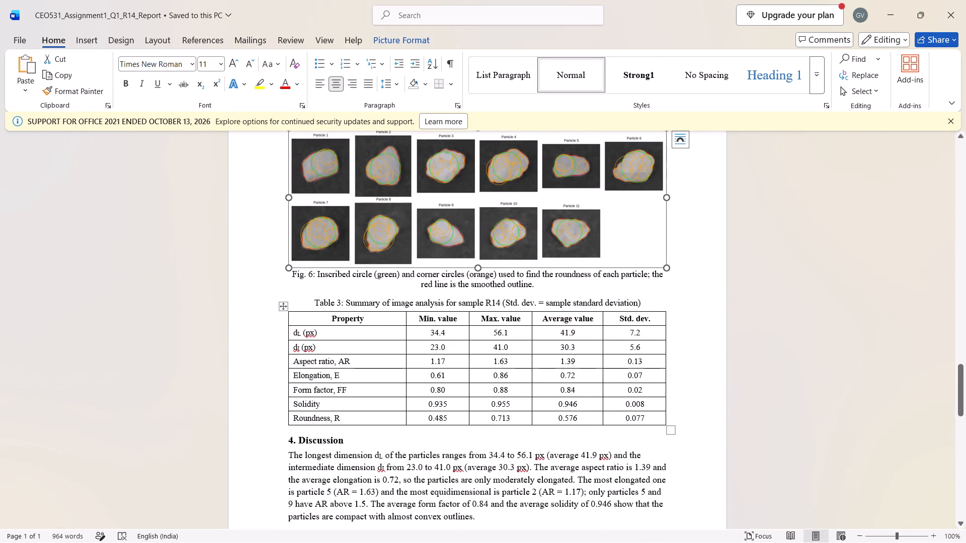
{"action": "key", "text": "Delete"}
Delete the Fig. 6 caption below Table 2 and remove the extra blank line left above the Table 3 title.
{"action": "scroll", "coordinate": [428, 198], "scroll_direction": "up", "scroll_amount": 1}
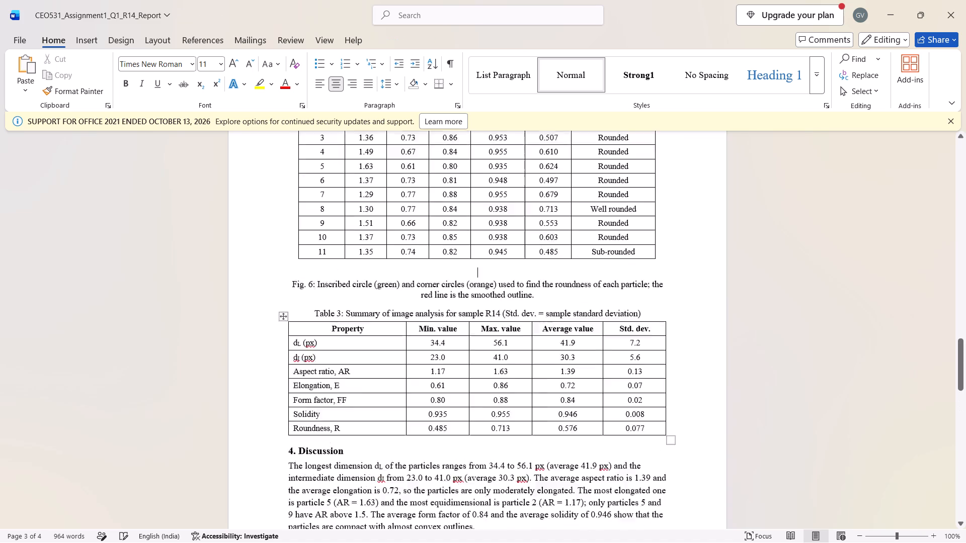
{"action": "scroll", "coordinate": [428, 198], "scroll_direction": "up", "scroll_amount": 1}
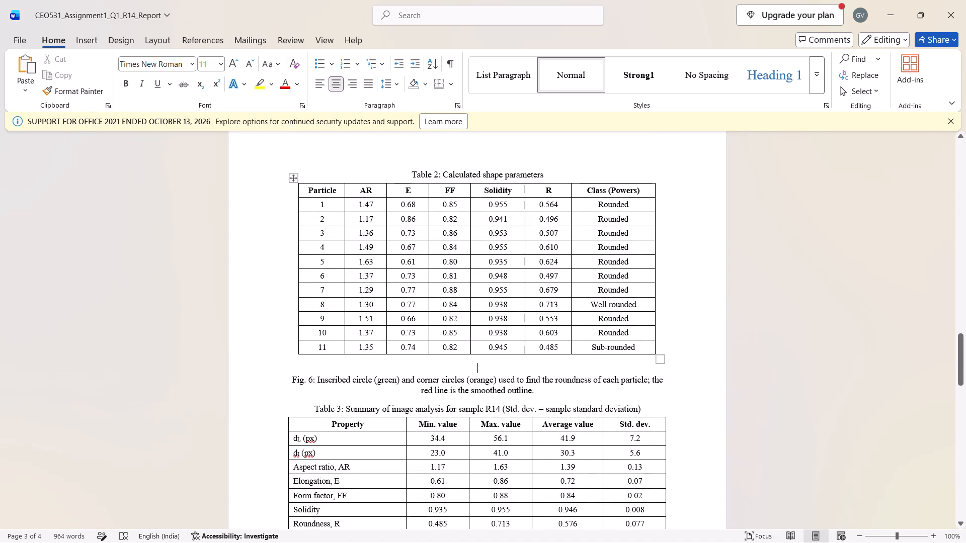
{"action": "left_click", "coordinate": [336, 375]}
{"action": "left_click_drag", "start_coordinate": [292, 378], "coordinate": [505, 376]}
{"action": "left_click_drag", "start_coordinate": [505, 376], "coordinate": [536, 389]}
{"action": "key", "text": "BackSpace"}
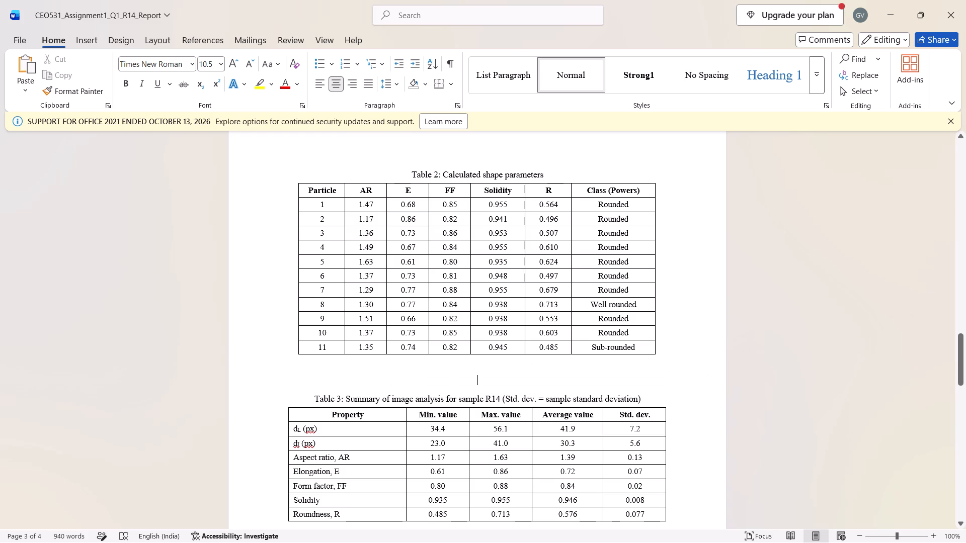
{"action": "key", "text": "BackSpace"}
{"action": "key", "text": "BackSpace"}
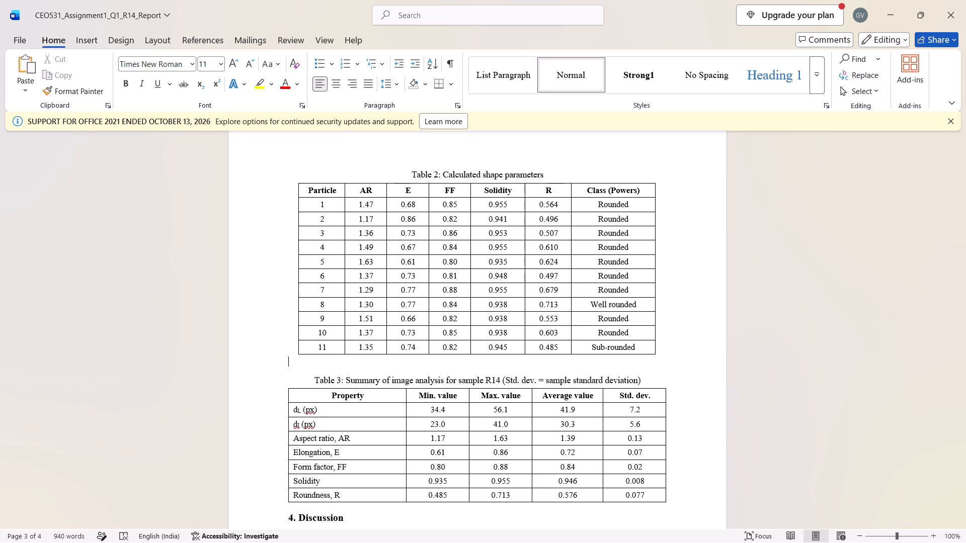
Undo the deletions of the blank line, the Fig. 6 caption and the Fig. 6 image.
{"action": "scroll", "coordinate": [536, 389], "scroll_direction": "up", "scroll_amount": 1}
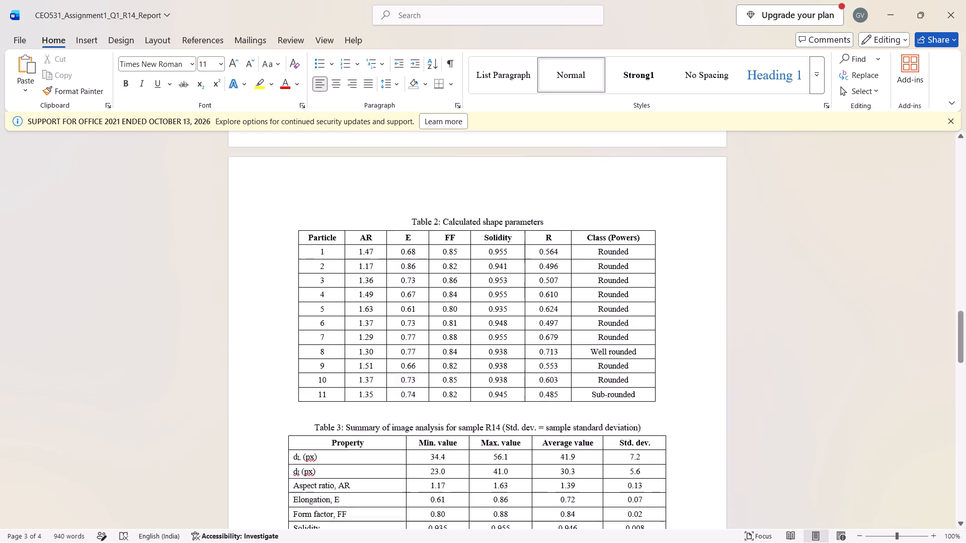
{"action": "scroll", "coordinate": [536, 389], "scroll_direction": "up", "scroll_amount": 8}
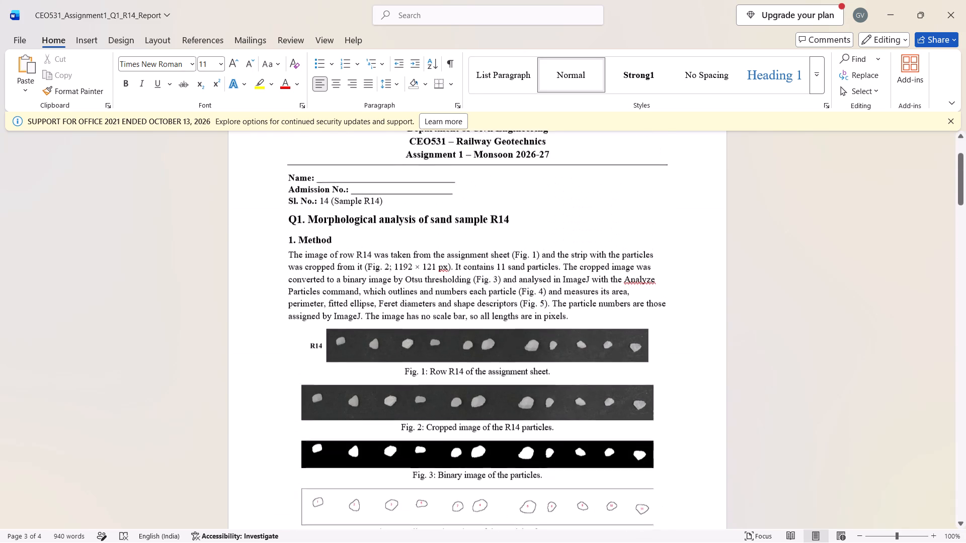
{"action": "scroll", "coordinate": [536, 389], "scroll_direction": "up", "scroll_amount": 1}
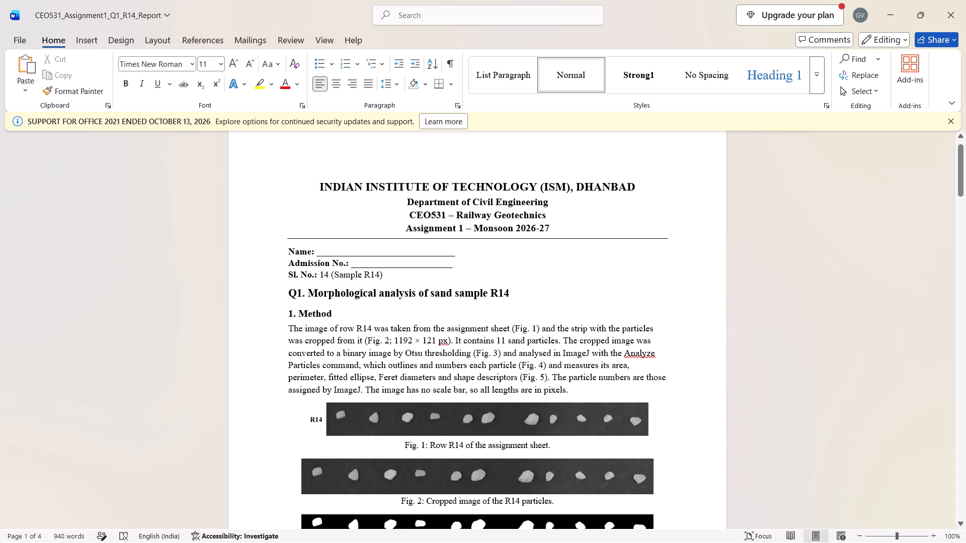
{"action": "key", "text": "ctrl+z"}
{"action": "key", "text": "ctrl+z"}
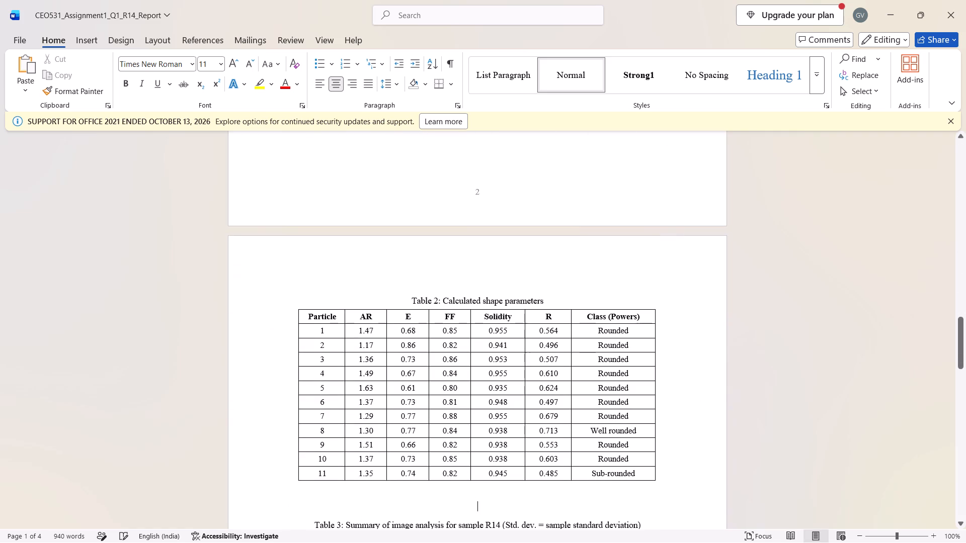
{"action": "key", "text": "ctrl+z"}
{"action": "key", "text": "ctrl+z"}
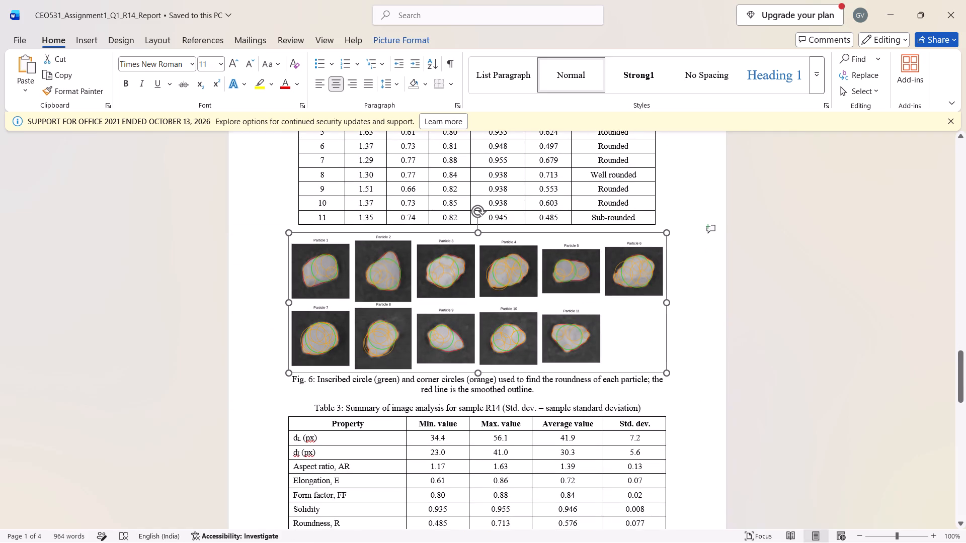
Review the Discussion and Conclusion sections through to the end of the report.
{"action": "left_click", "coordinate": [798, 308]}
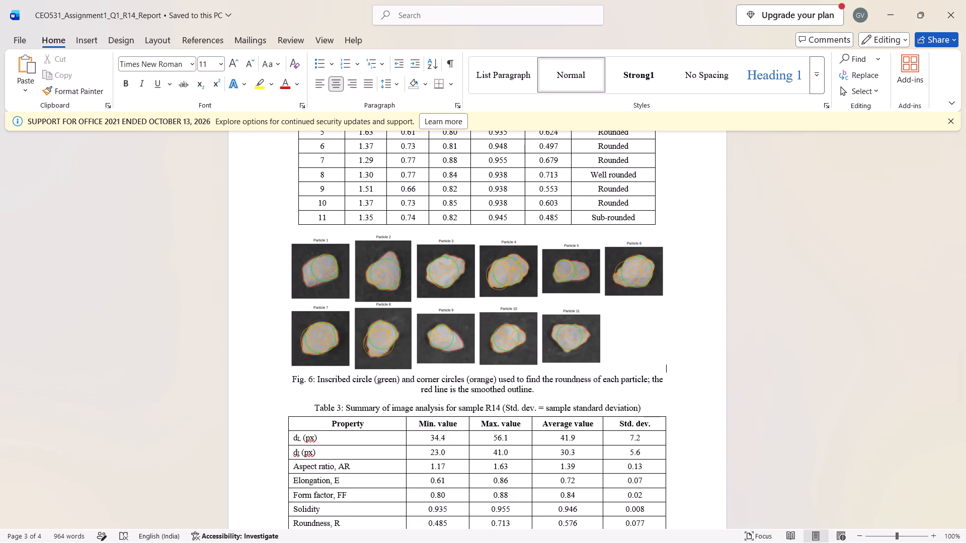
{"action": "left_click", "coordinate": [451, 346]}
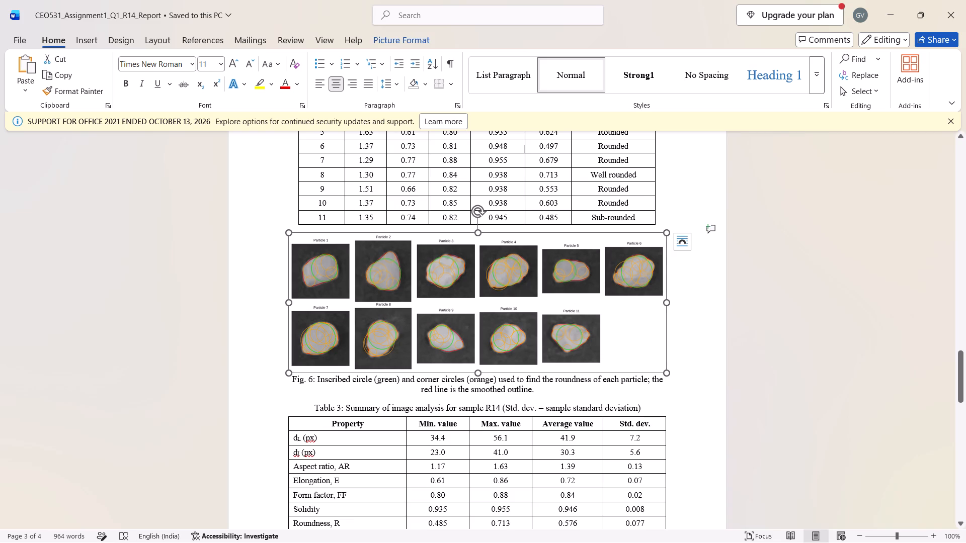
{"action": "left_click", "coordinate": [711, 383]}
{"action": "scroll", "coordinate": [711, 383], "scroll_direction": "down", "scroll_amount": 1}
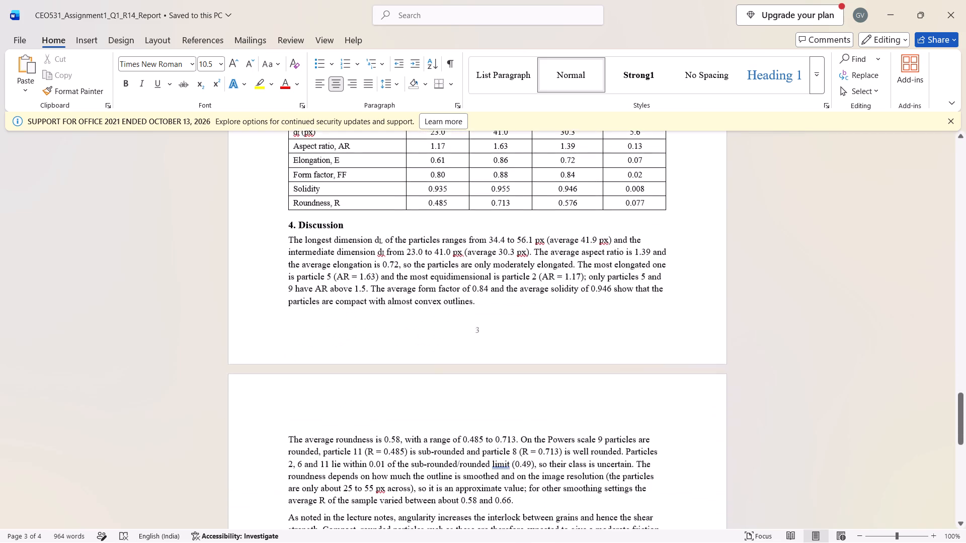
{"action": "scroll", "coordinate": [711, 383], "scroll_direction": "down", "scroll_amount": 1}
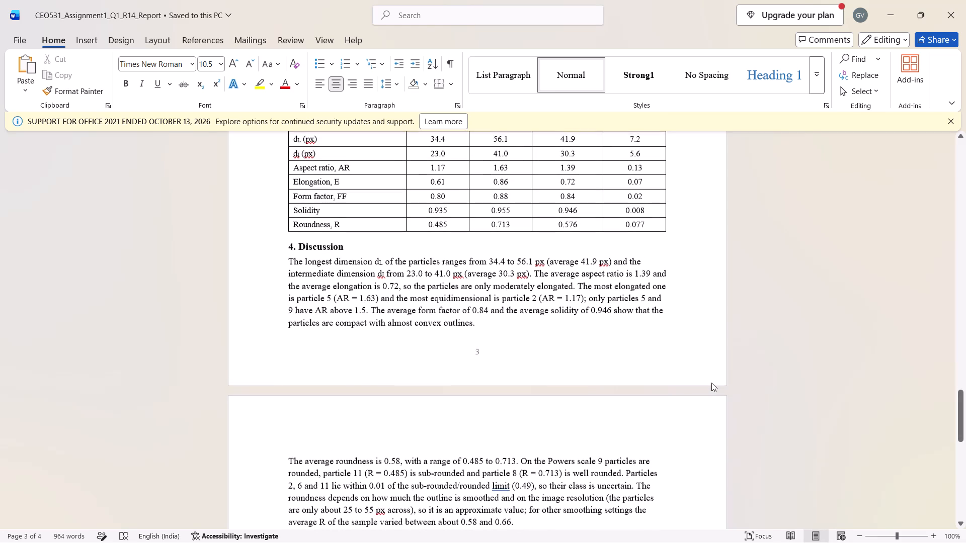
{"action": "scroll", "coordinate": [711, 383], "scroll_direction": "down", "scroll_amount": 3}
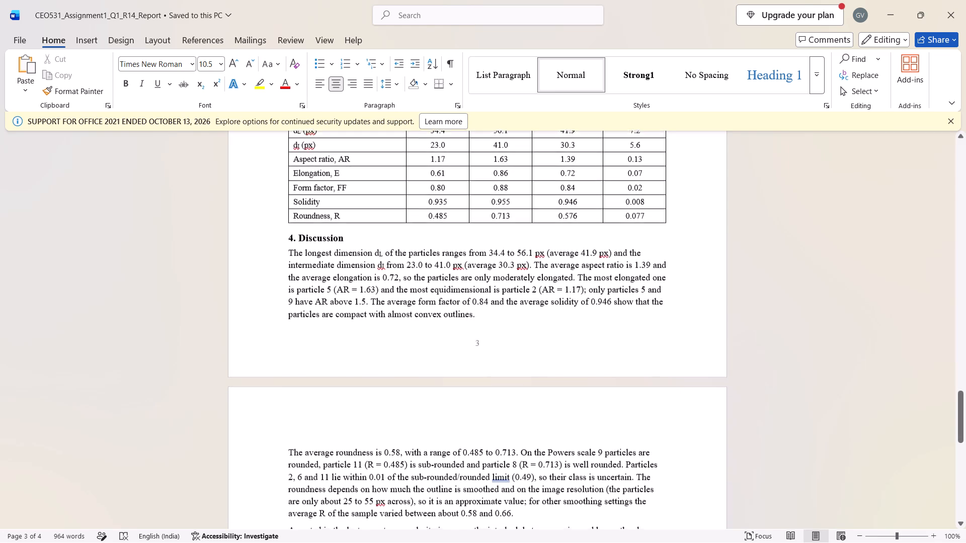
{"action": "scroll", "coordinate": [711, 383], "scroll_direction": "down", "scroll_amount": 1}
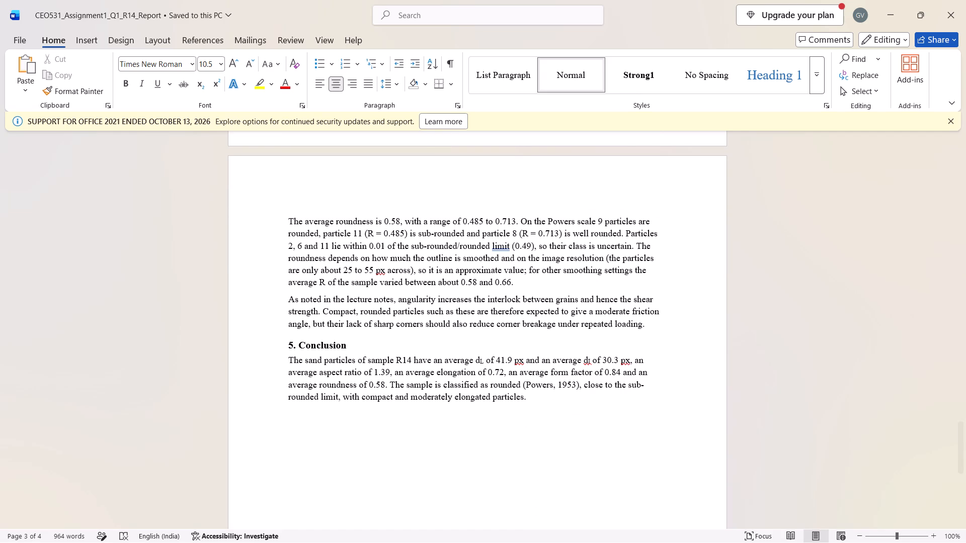
{"action": "scroll", "coordinate": [711, 383], "scroll_direction": "right", "scroll_amount": 1}
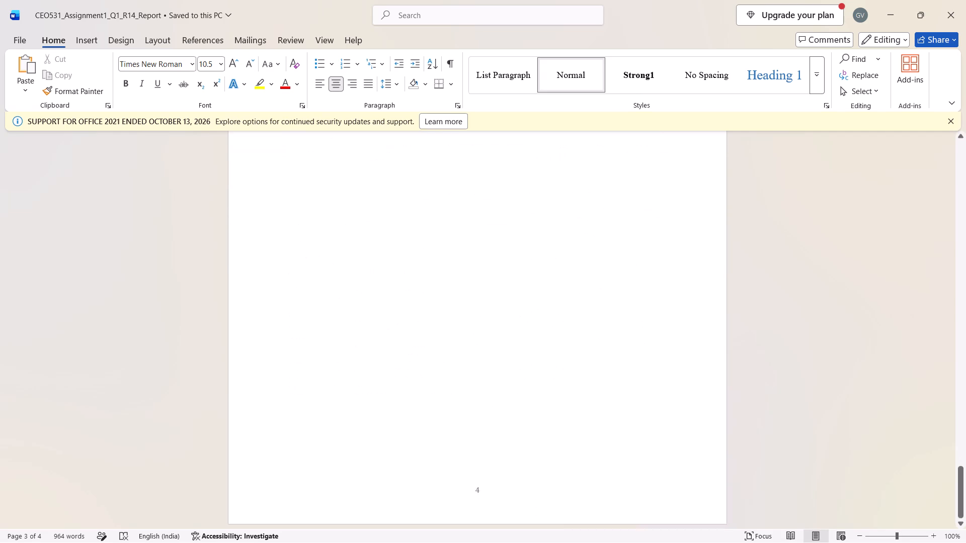
{"action": "scroll", "coordinate": [711, 383], "scroll_direction": "right", "scroll_amount": 1}
Review the report from the first page, checking the title block, Figs. 1 to 5, and Tables 1 and 2.
{"action": "scroll", "coordinate": [711, 383], "scroll_direction": "up", "scroll_amount": 3}
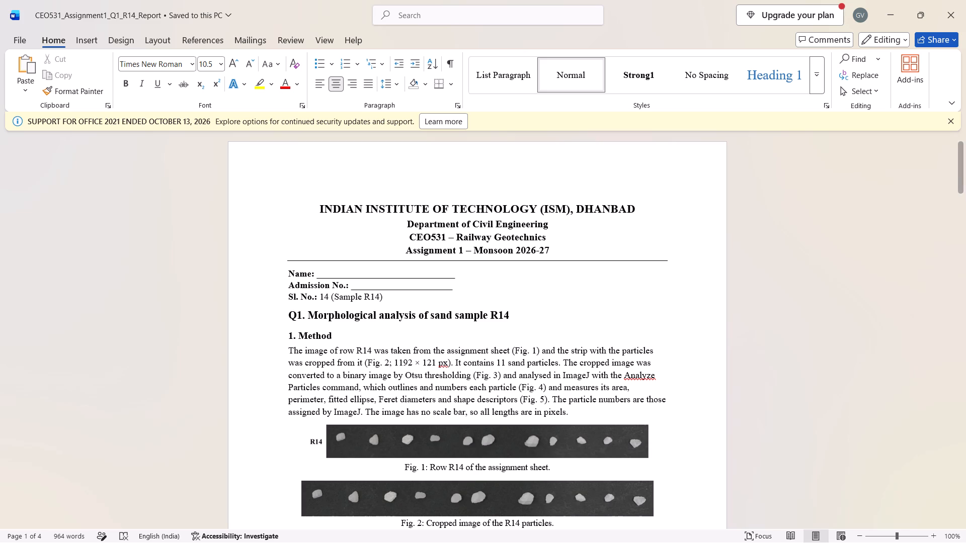
{"action": "scroll", "coordinate": [522, 385], "scroll_direction": "down", "scroll_amount": 1}
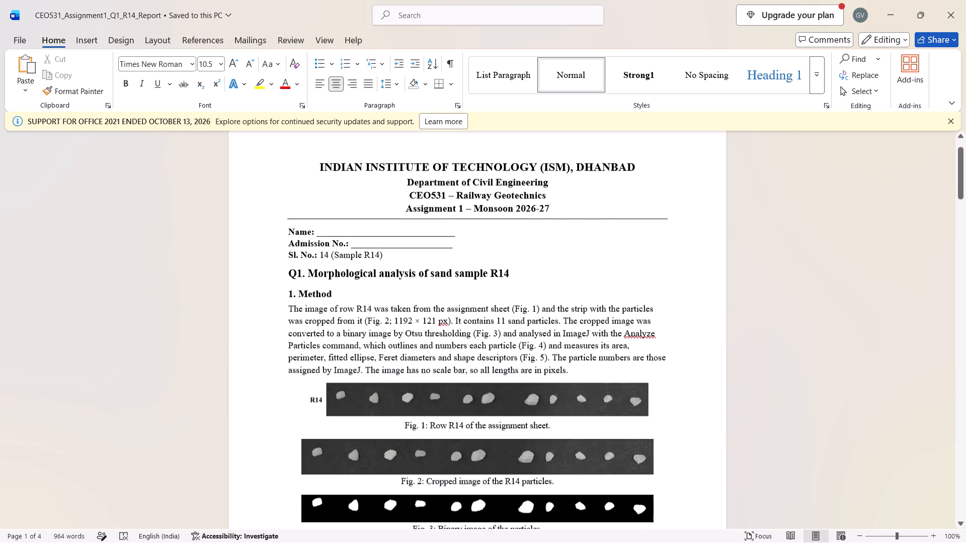
{"action": "scroll", "coordinate": [522, 385], "scroll_direction": "down", "scroll_amount": 1}
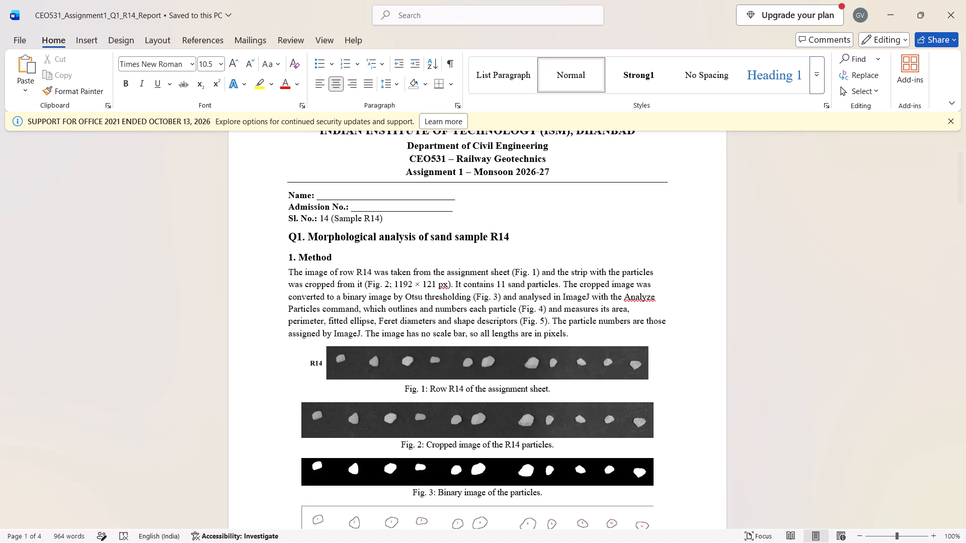
{"action": "scroll", "coordinate": [522, 385], "scroll_direction": "down", "scroll_amount": 3}
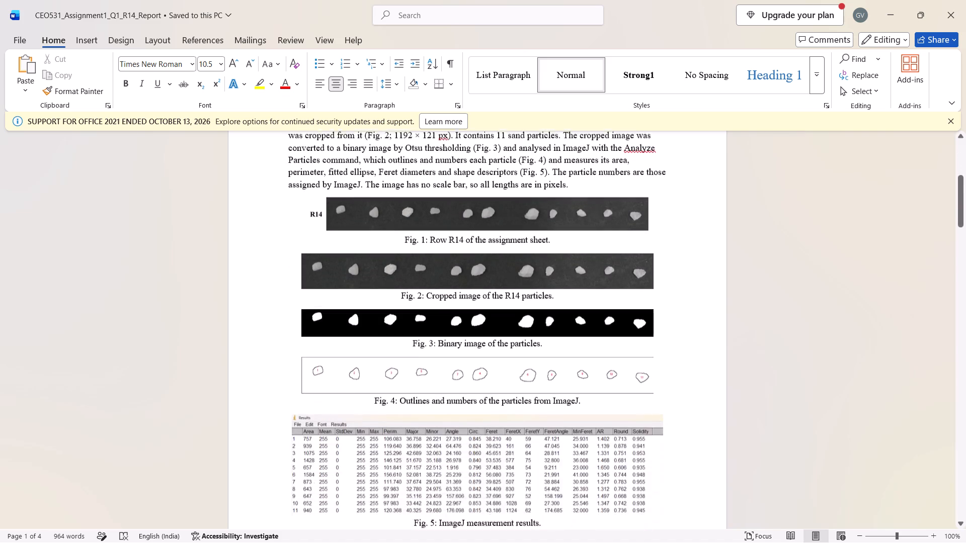
{"action": "scroll", "coordinate": [522, 385], "scroll_direction": "down", "scroll_amount": 6}
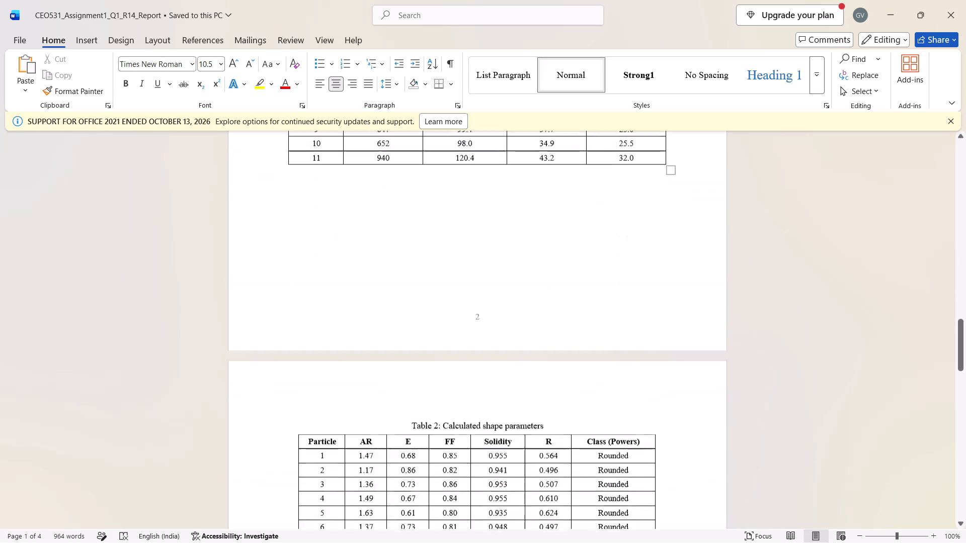
{"action": "scroll", "coordinate": [522, 385], "scroll_direction": "down", "scroll_amount": 2}
{"action": "scroll", "coordinate": [522, 385], "scroll_direction": "up", "scroll_amount": 1}
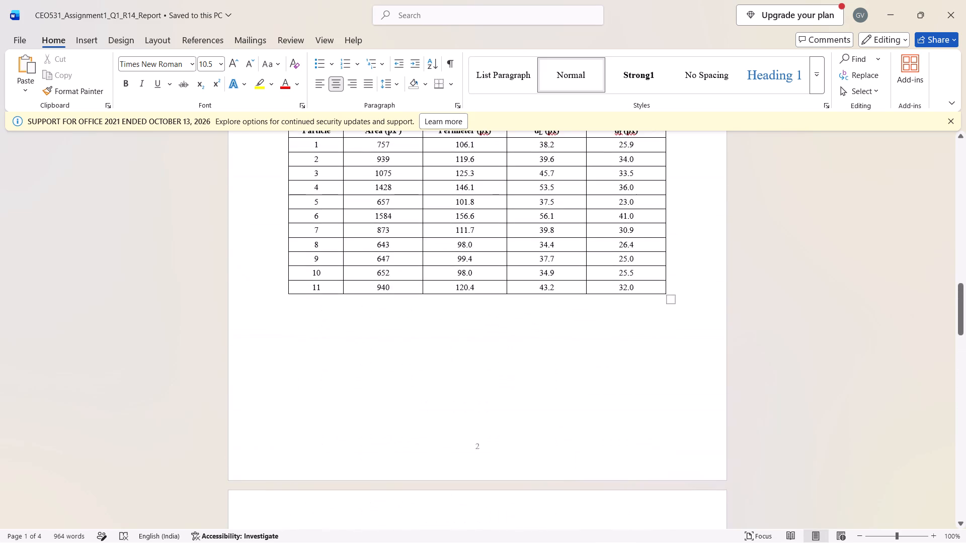
{"action": "scroll", "coordinate": [522, 385], "scroll_direction": "up", "scroll_amount": 3}
{"action": "scroll", "coordinate": [522, 385], "scroll_direction": "down", "scroll_amount": 6}
{"action": "scroll", "coordinate": [522, 385], "scroll_direction": "up", "scroll_amount": 1}
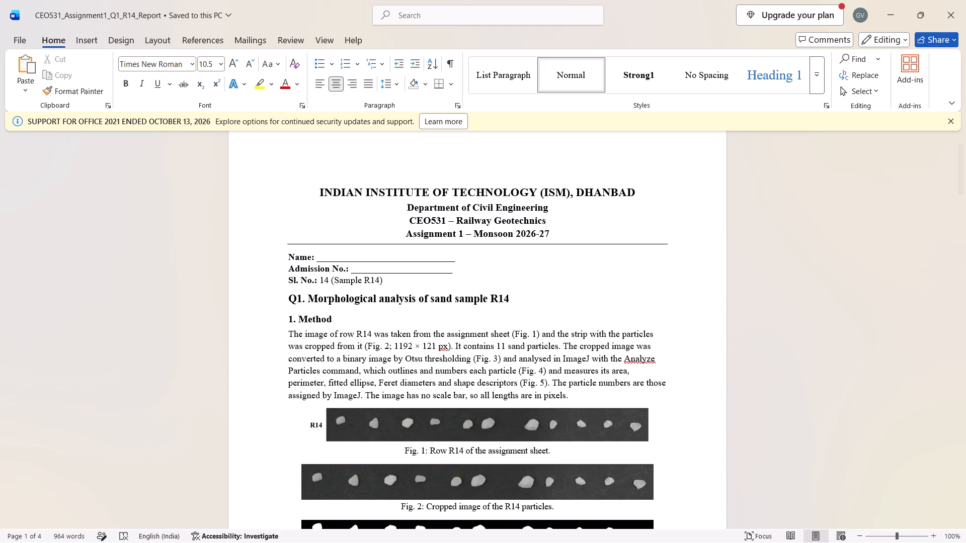
Delete the "Sl. No.: 14 (Sample R14)" line above the Q1 title on the first page.
{"action": "scroll", "coordinate": [522, 385], "scroll_direction": "down", "scroll_amount": 2}
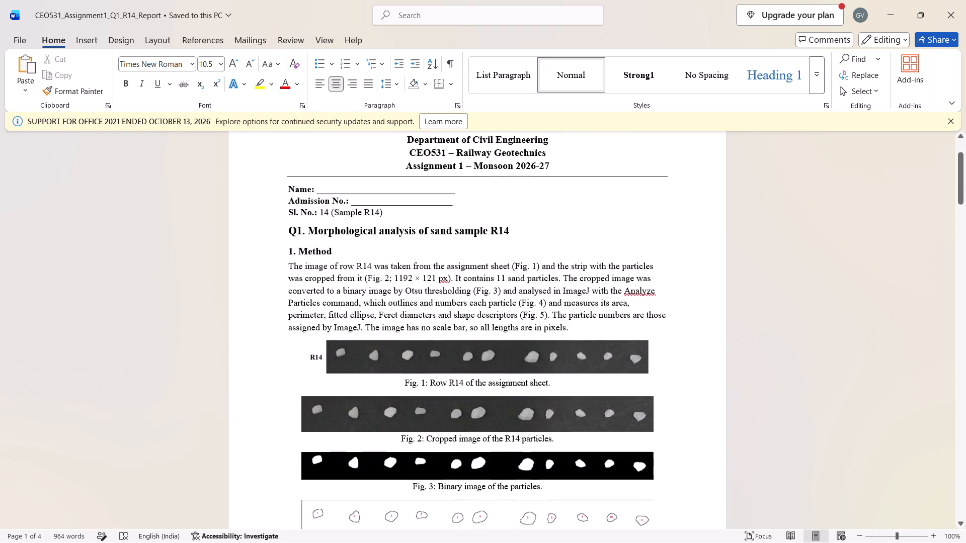
{"action": "scroll", "coordinate": [522, 385], "scroll_direction": "down", "scroll_amount": 1}
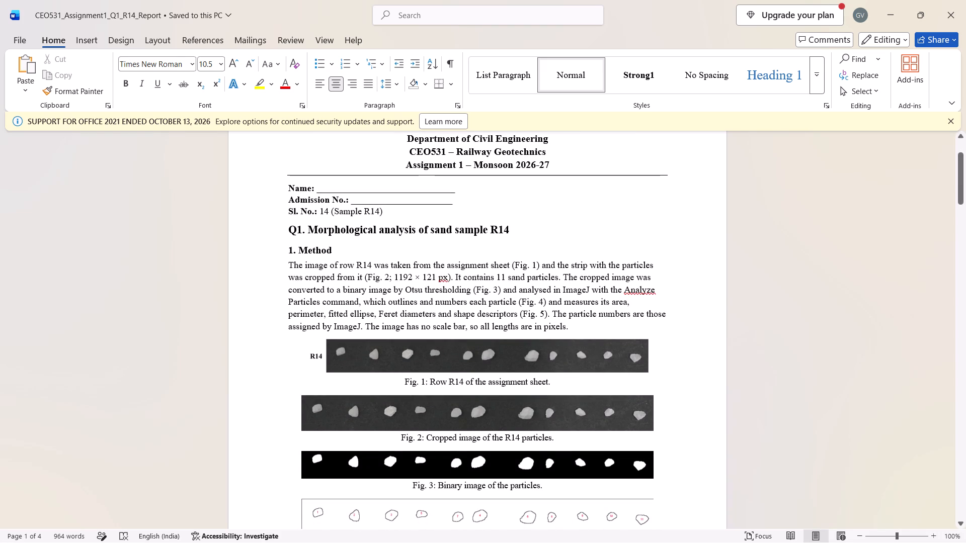
{"action": "left_click_drag", "start_coordinate": [421, 214], "coordinate": [286, 215]}
{"action": "key", "text": "BackSpace"}
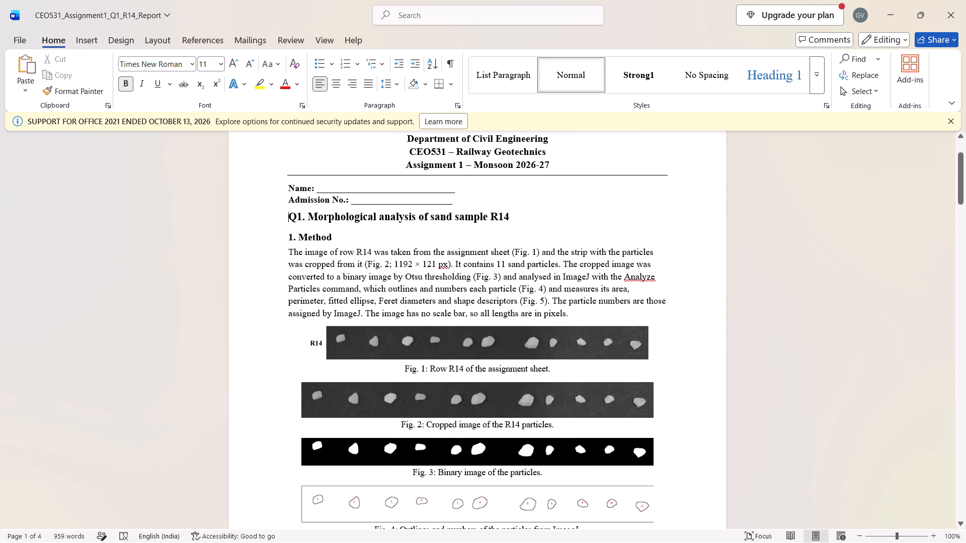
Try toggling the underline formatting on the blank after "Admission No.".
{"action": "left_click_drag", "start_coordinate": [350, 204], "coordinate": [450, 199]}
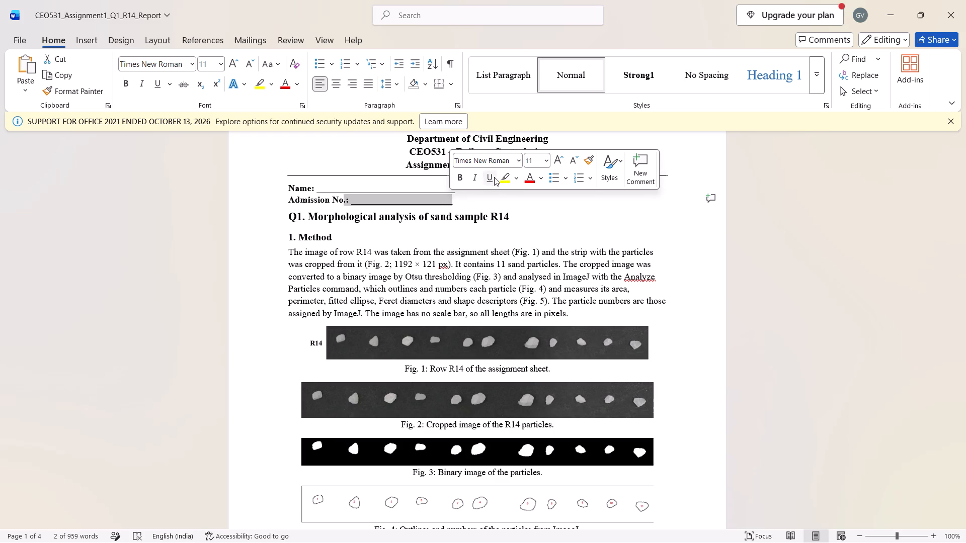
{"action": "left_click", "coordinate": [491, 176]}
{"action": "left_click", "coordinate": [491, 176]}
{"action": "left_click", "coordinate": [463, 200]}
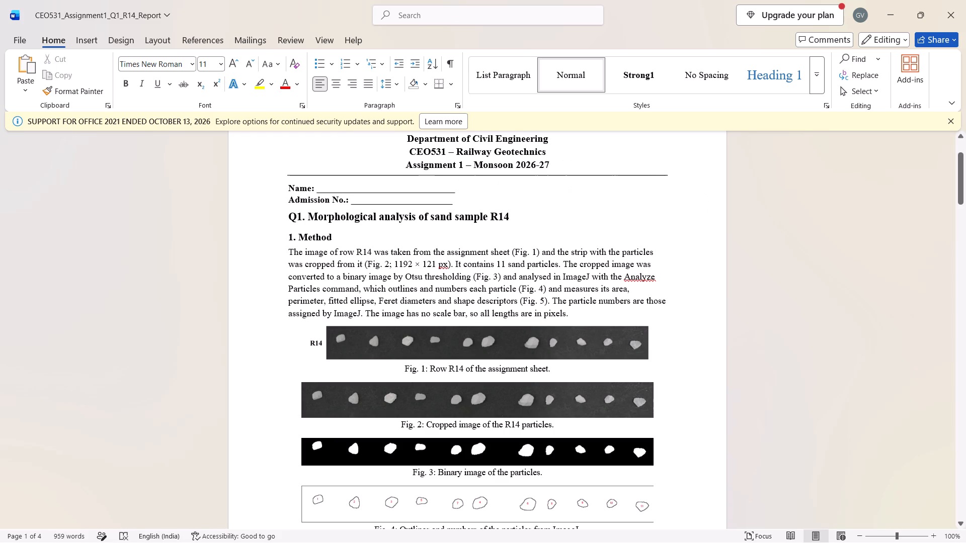
Delete the Name and Admission No. lines above the Q1 title.
{"action": "left_click", "coordinate": [330, 190]}
{"action": "left_click_drag", "start_coordinate": [455, 206], "coordinate": [261, 191]}
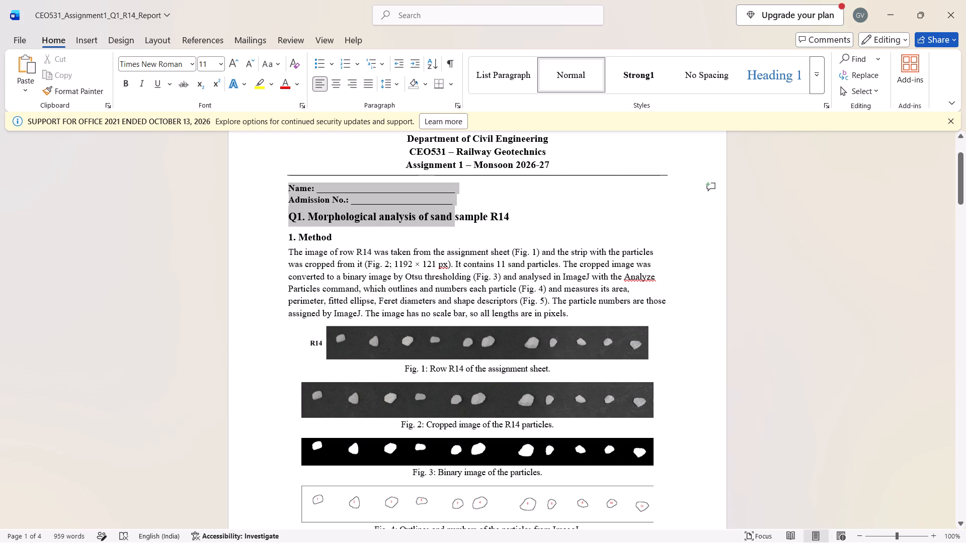
{"action": "left_click_drag", "start_coordinate": [261, 191], "coordinate": [282, 189]}
{"action": "left_click", "coordinate": [281, 186]}
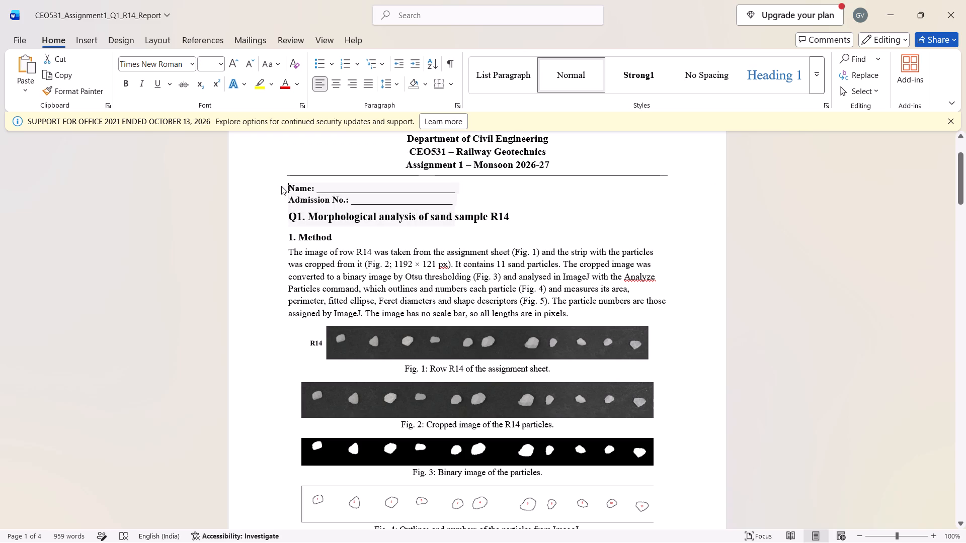
{"action": "left_click_drag", "start_coordinate": [284, 184], "coordinate": [428, 199]}
{"action": "key", "text": "BackSpace"}
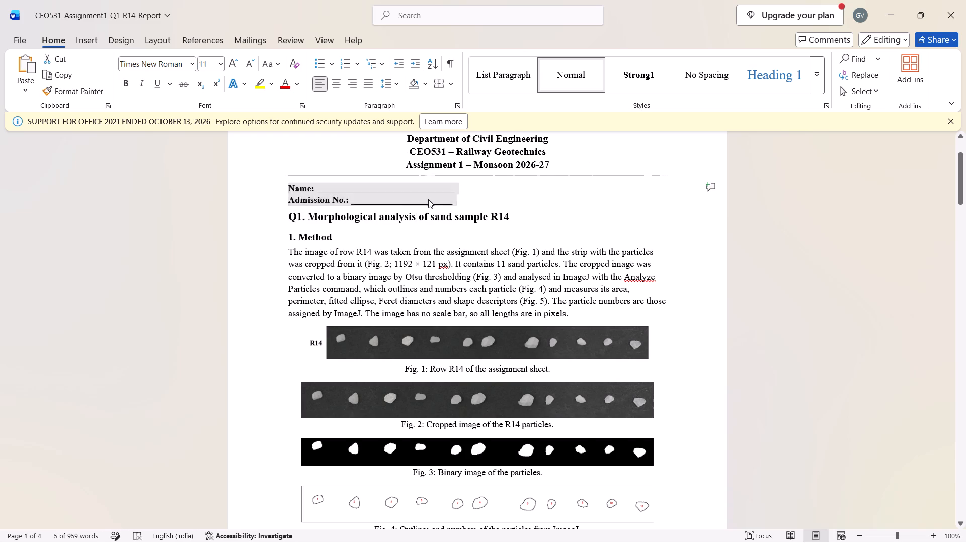
Delete the centred title block at the top of page 1, from the institute name through "Assignment 1 – Monsoon 2026-27".
{"action": "scroll", "coordinate": [475, 204], "scroll_direction": "up", "scroll_amount": 1}
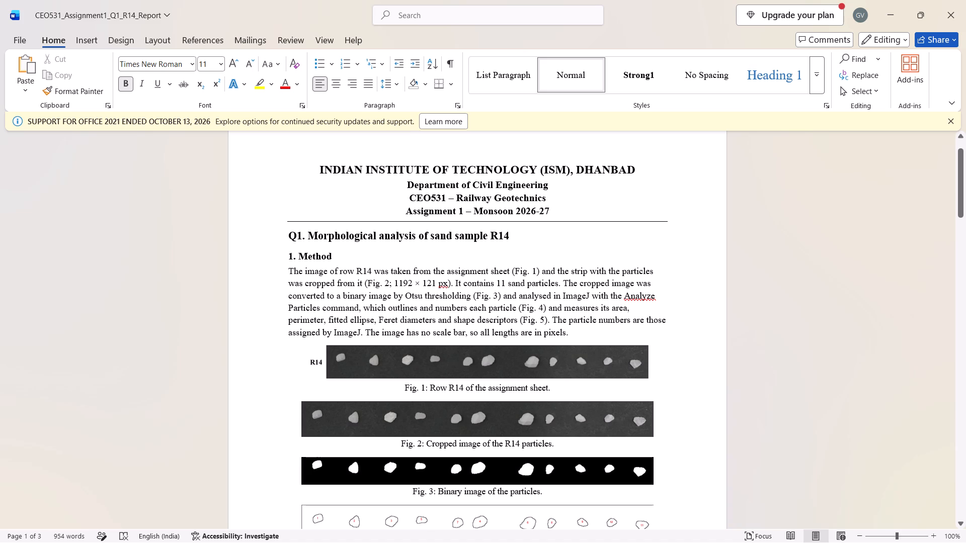
{"action": "left_click_drag", "start_coordinate": [560, 204], "coordinate": [490, 202]}
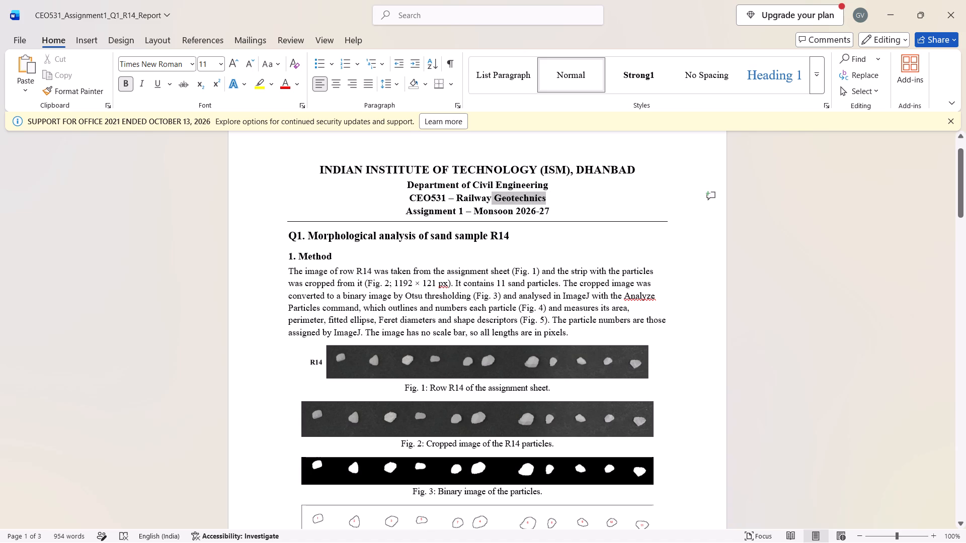
{"action": "left_click_drag", "start_coordinate": [490, 202], "coordinate": [357, 169]}
{"action": "left_click_drag", "start_coordinate": [550, 214], "coordinate": [317, 169]}
{"action": "key", "text": "BackSpace"}
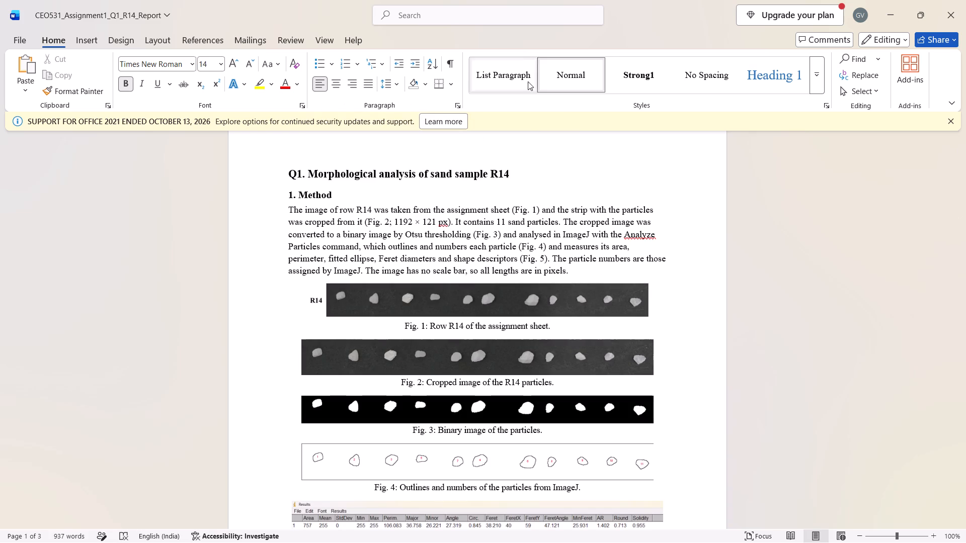
Apply the Heading 1 style to the "Q1. Morphological analysis of sand sample R14" title.
{"action": "left_click", "coordinate": [771, 77]}
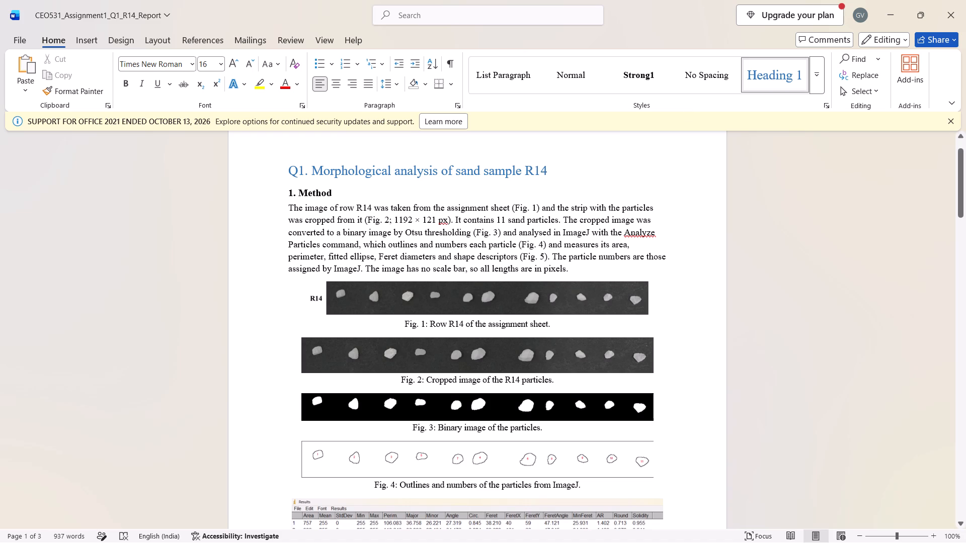
Insert blank lines above the Q1 title at the top of the first page.
{"action": "left_click", "coordinate": [289, 154]}
{"action": "left_click", "coordinate": [296, 149]}
{"action": "left_click", "coordinate": [286, 169]}
{"action": "key", "text": "BackSpace"}
{"action": "key", "text": "BackSpace"}
{"action": "key", "text": "BackSpace"}
{"action": "key", "text": "BackSpace"}
{"action": "key", "text": "BackSpace"}
{"action": "key", "text": "BackSpace"}
{"action": "key", "text": "BackSpace"}
{"action": "key", "text": "BackSpace"}
{"action": "key", "text": "BackSpace"}
{"action": "key", "text": "Return"}
{"action": "key", "text": "Return"}
{"action": "key", "text": "Return"}
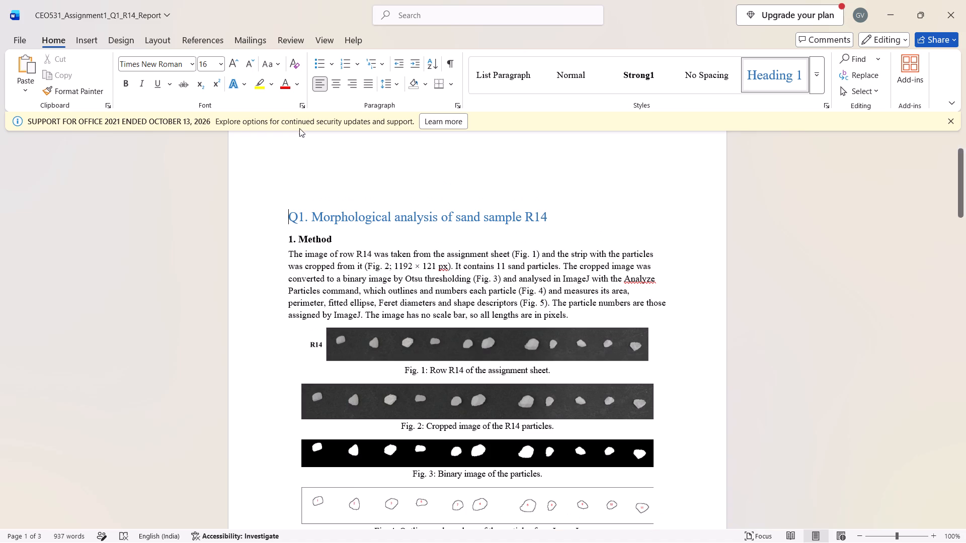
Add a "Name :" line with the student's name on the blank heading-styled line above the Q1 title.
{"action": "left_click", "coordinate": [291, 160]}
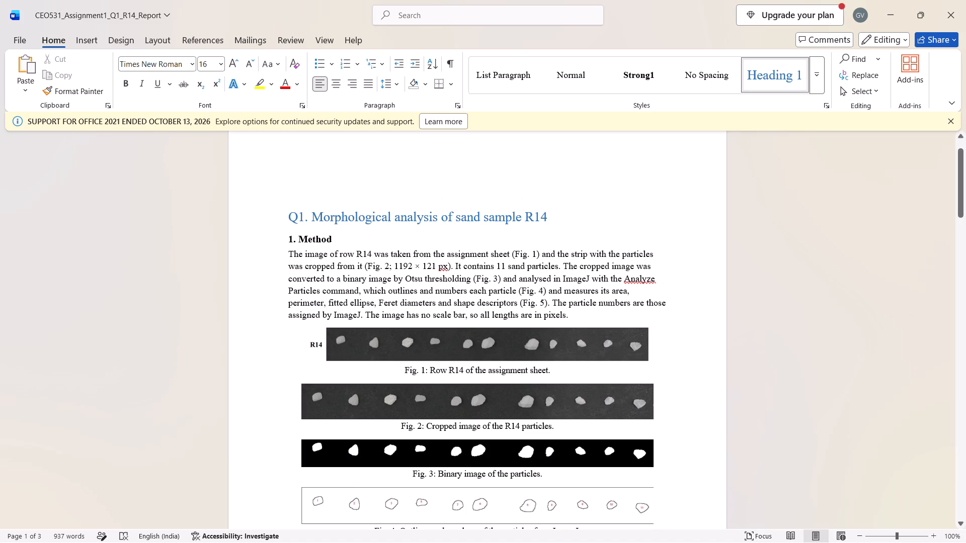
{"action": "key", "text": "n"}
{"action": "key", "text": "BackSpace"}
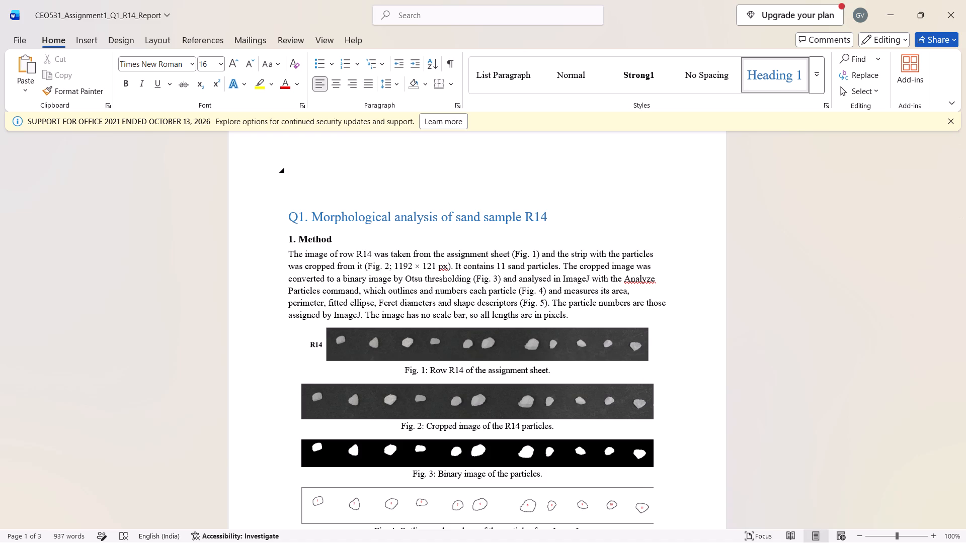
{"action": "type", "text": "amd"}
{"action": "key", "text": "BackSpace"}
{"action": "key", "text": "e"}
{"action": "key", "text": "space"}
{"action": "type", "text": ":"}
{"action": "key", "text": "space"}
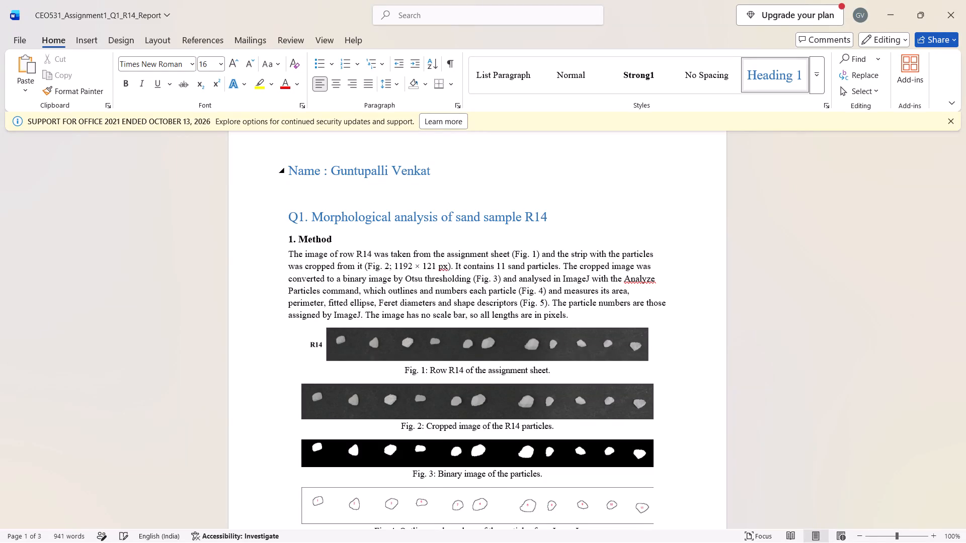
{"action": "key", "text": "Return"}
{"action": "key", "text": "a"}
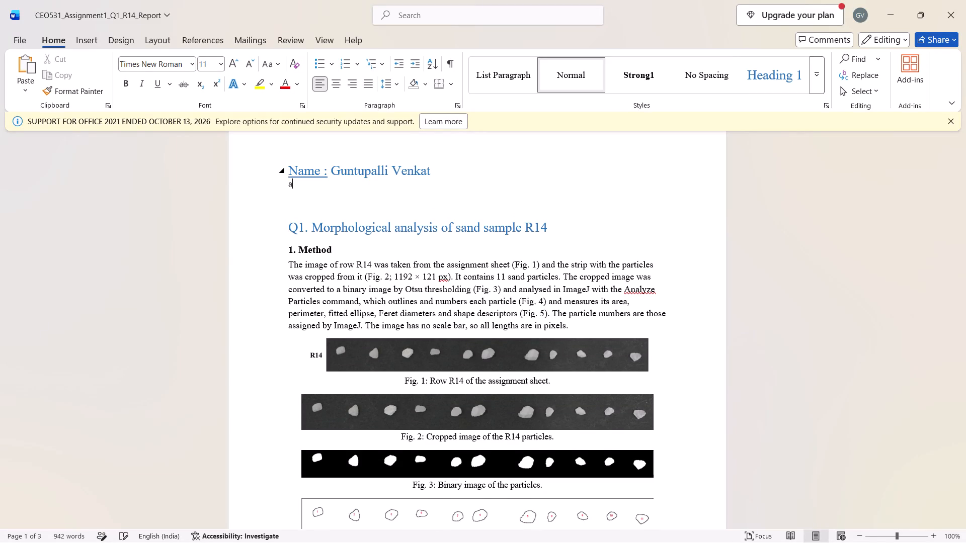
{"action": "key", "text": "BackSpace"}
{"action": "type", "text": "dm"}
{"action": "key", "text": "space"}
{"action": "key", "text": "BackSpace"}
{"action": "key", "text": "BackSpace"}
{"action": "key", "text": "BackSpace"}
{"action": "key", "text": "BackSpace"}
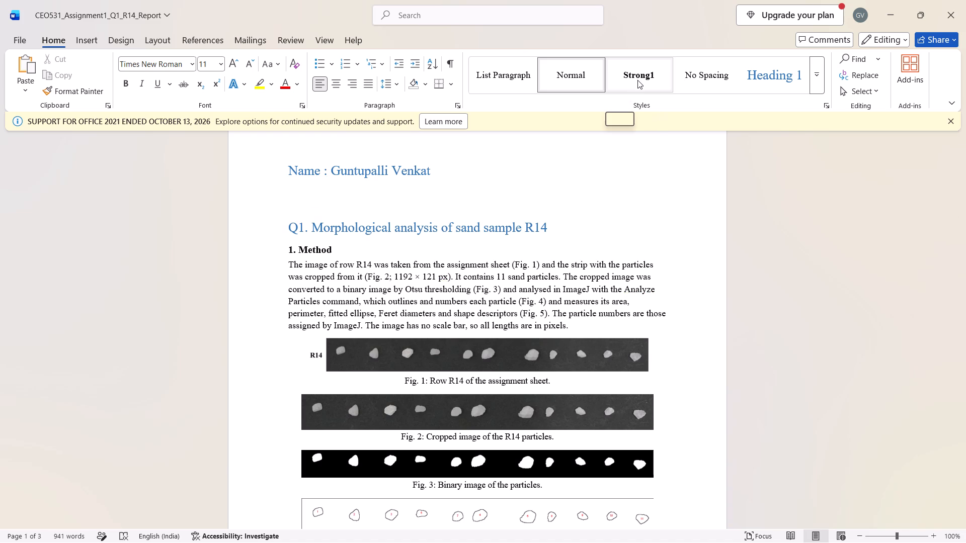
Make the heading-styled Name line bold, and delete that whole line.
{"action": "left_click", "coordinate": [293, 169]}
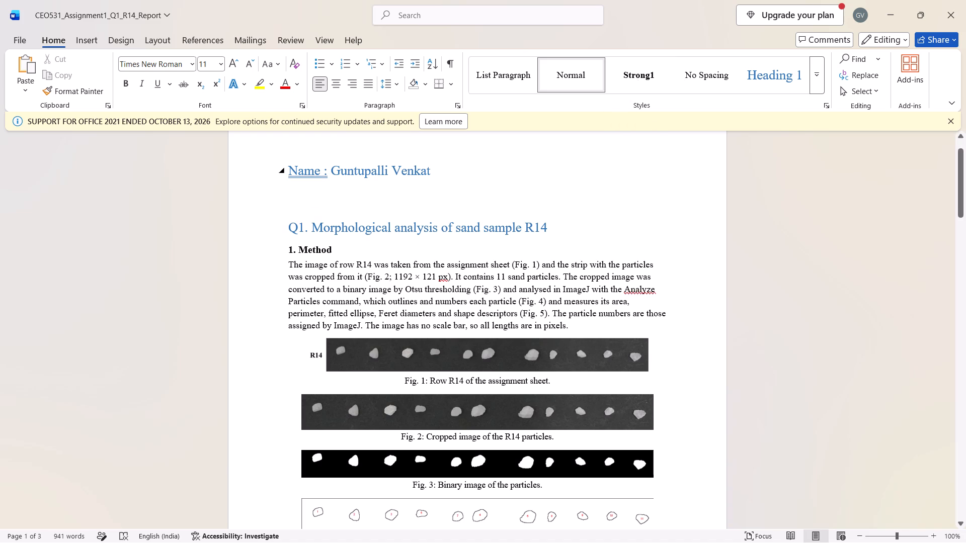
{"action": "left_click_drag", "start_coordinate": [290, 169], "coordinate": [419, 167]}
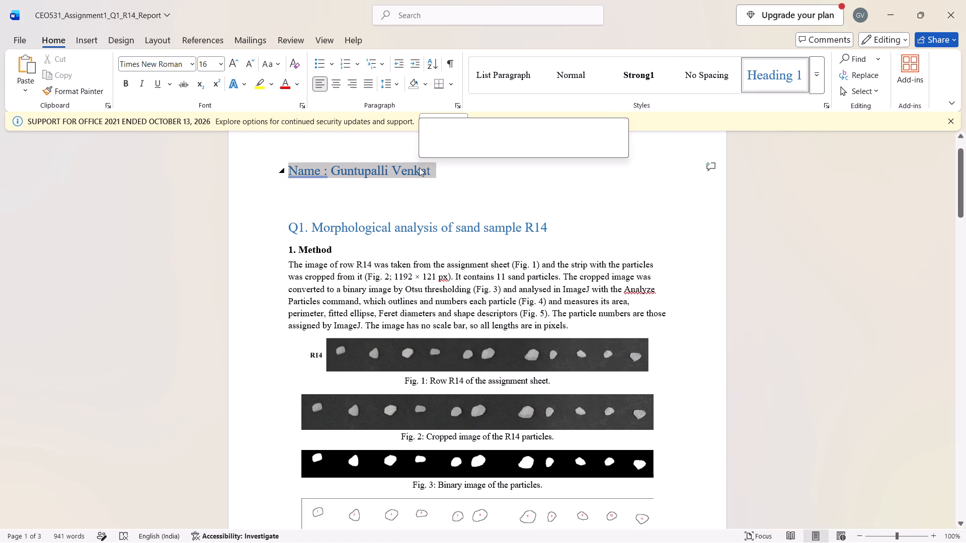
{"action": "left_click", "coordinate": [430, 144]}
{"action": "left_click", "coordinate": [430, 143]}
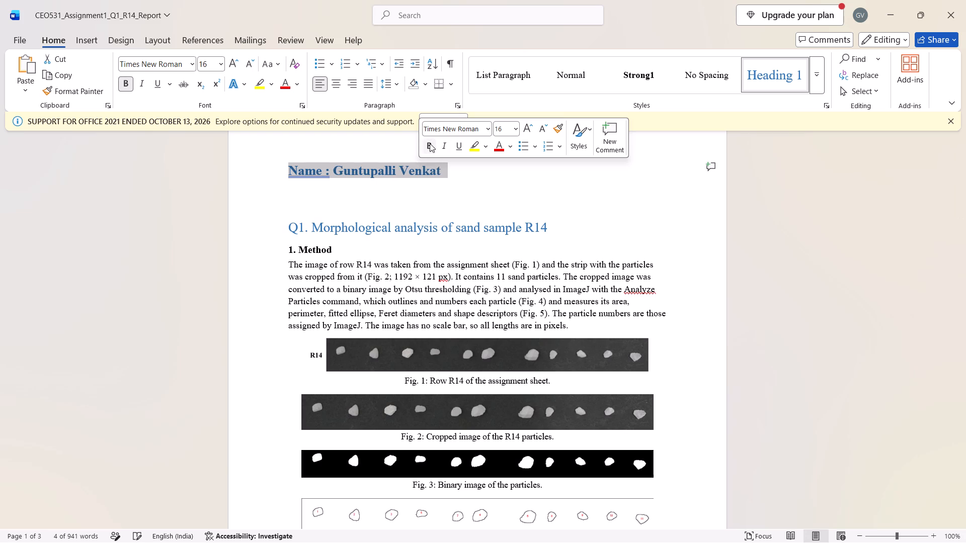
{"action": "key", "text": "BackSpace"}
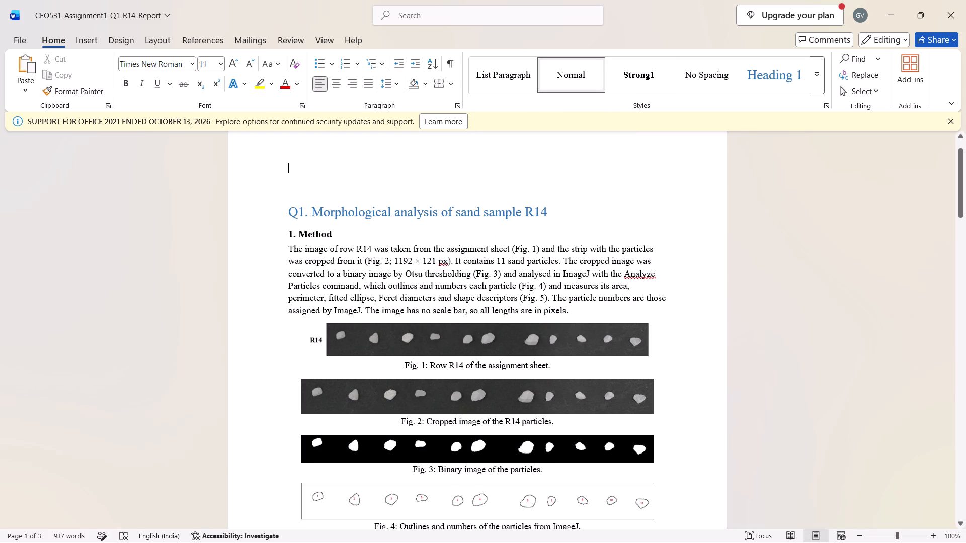
Enter a "NAME :" line with the student's name in Normal style at the top of page 1.
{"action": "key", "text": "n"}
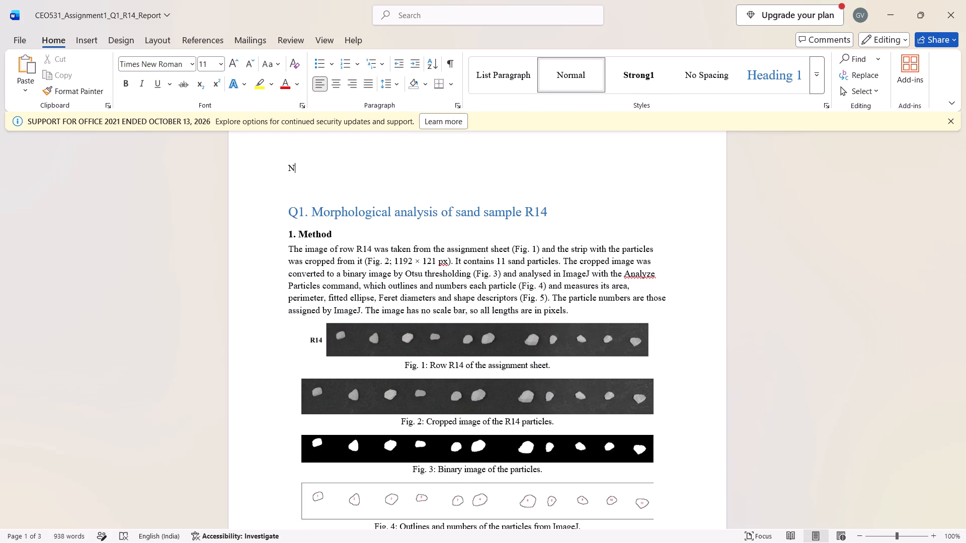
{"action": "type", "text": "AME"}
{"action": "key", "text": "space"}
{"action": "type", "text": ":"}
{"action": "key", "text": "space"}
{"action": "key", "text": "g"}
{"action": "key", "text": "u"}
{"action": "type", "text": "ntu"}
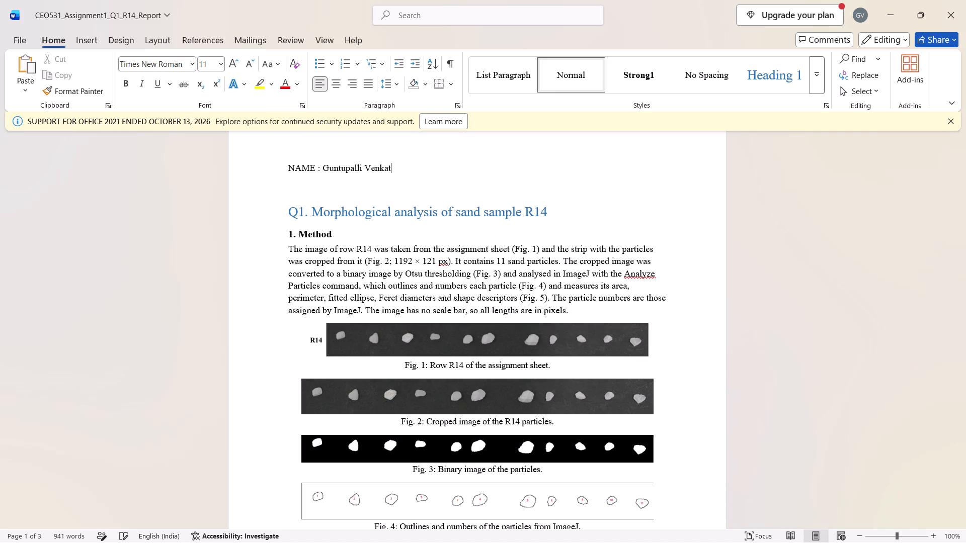
Add an "ADM NO :" line with the student's admission number, its letters in capitals, below the NAME line.
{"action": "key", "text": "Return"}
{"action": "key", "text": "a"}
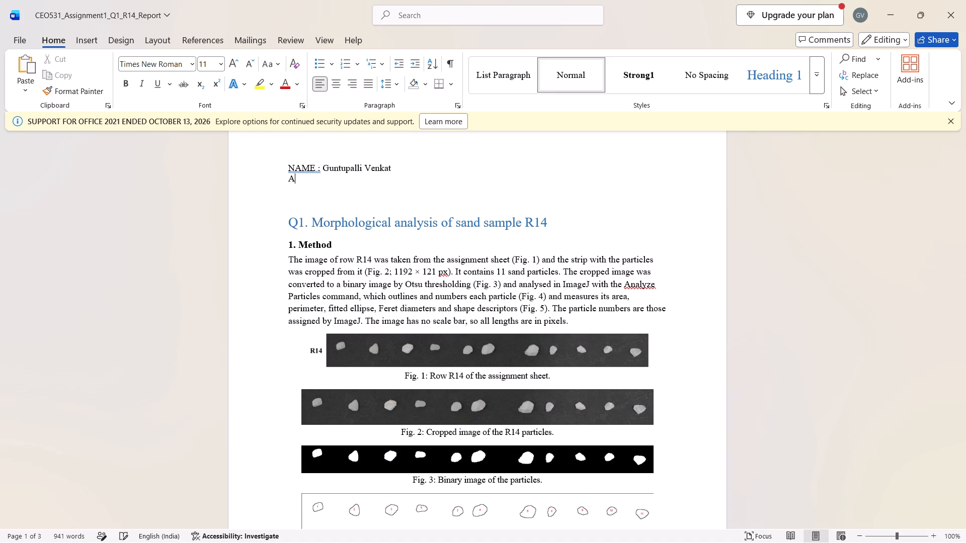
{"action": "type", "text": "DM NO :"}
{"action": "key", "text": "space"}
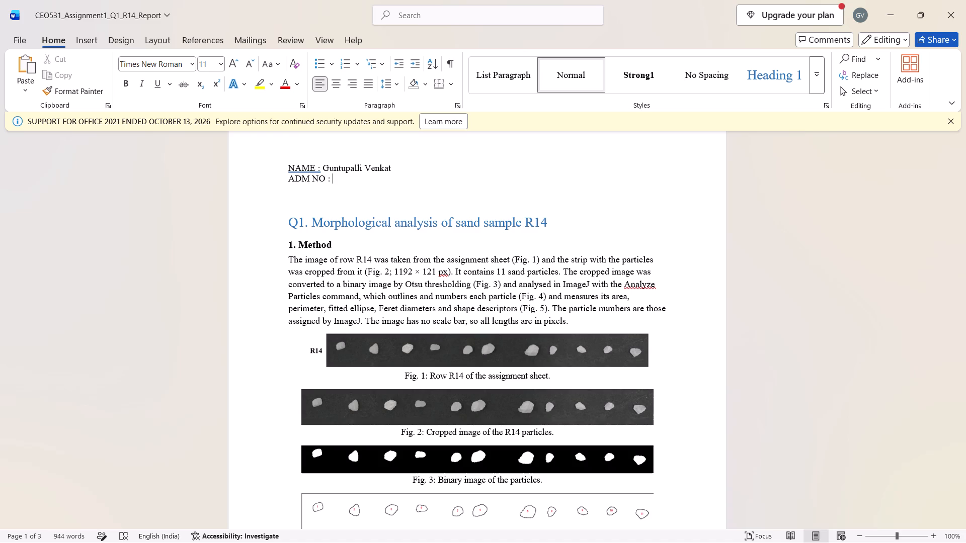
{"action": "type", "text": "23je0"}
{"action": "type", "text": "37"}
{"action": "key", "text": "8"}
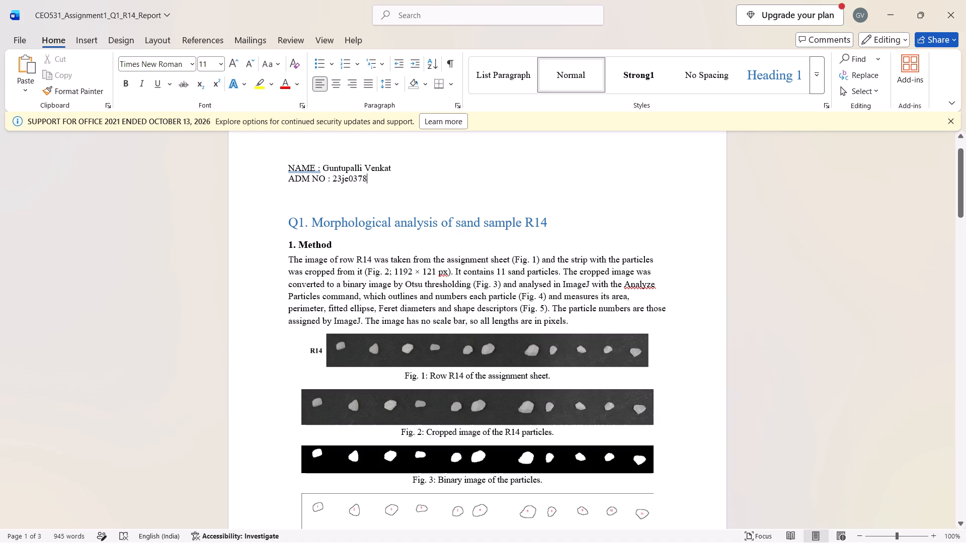
{"action": "left_click_drag", "start_coordinate": [348, 178], "coordinate": [340, 178]}
{"action": "key", "text": "BackSpace"}
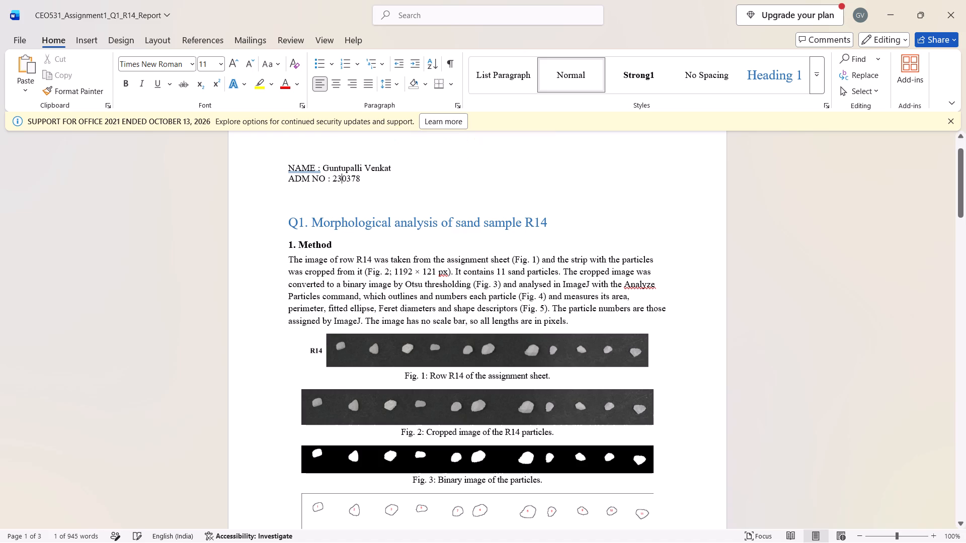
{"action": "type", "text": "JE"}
{"action": "left_click", "coordinate": [419, 199]}
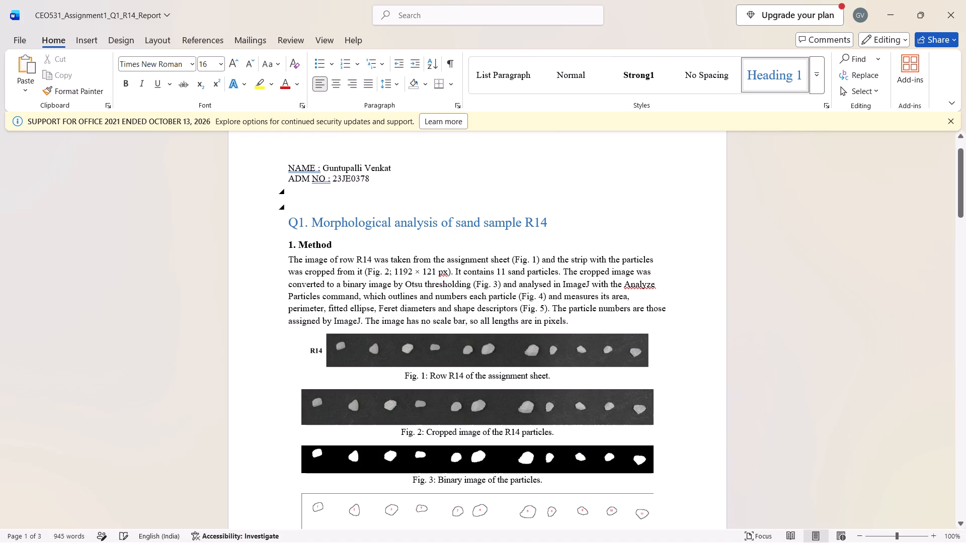
Set the font size of the NAME and ADM NO lines to 14.
{"action": "left_click_drag", "start_coordinate": [290, 166], "coordinate": [394, 185]}
{"action": "left_click", "coordinate": [491, 147]}
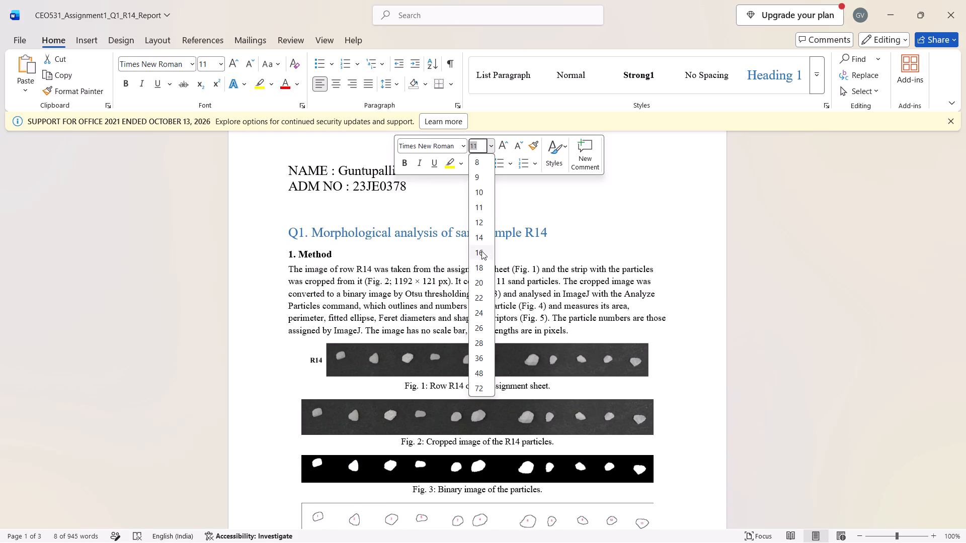
{"action": "left_click", "coordinate": [481, 240]}
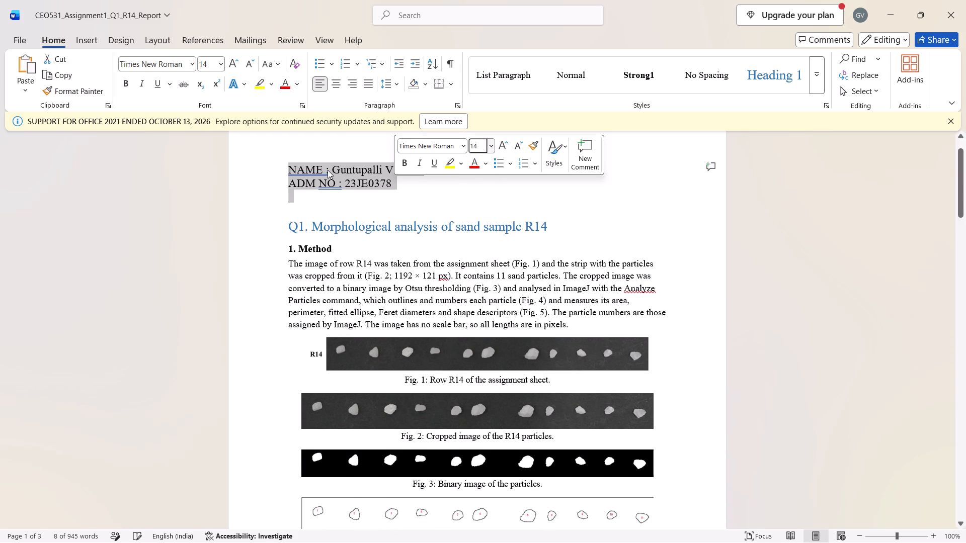
Insert four spaces before the NAME line's colon to align it with the ADM NO colon, keeping one space after it.
{"action": "left_click", "coordinate": [334, 168]}
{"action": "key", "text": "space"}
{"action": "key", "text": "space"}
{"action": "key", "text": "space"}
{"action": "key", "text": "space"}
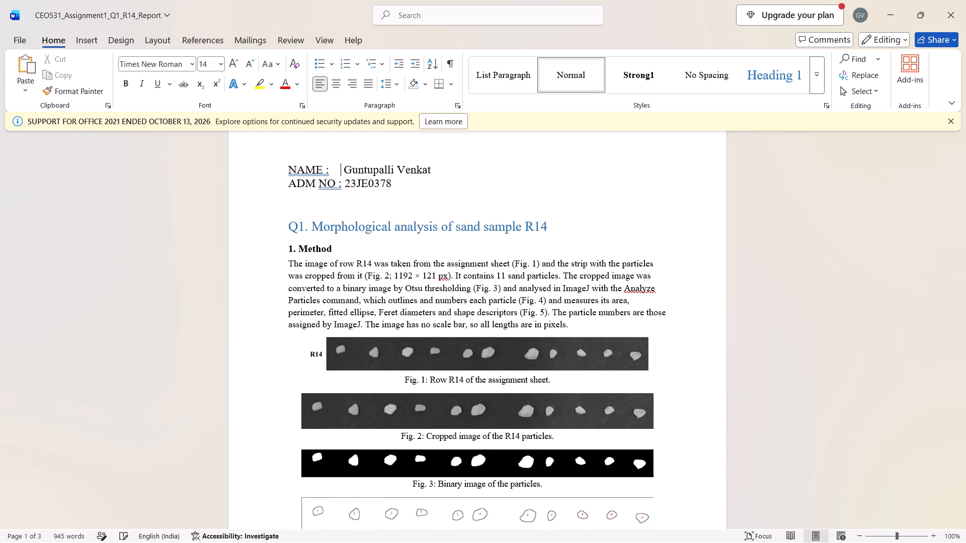
{"action": "left_click", "coordinate": [323, 170]}
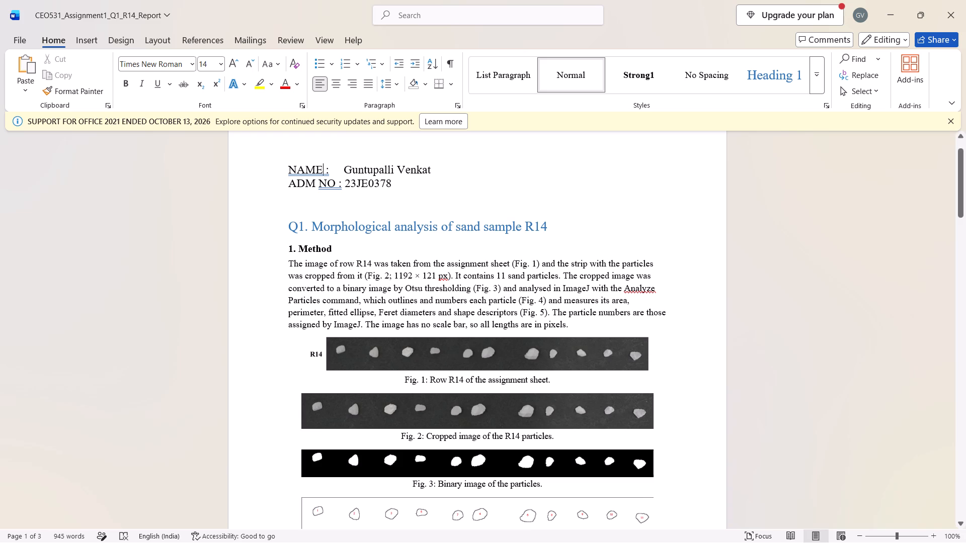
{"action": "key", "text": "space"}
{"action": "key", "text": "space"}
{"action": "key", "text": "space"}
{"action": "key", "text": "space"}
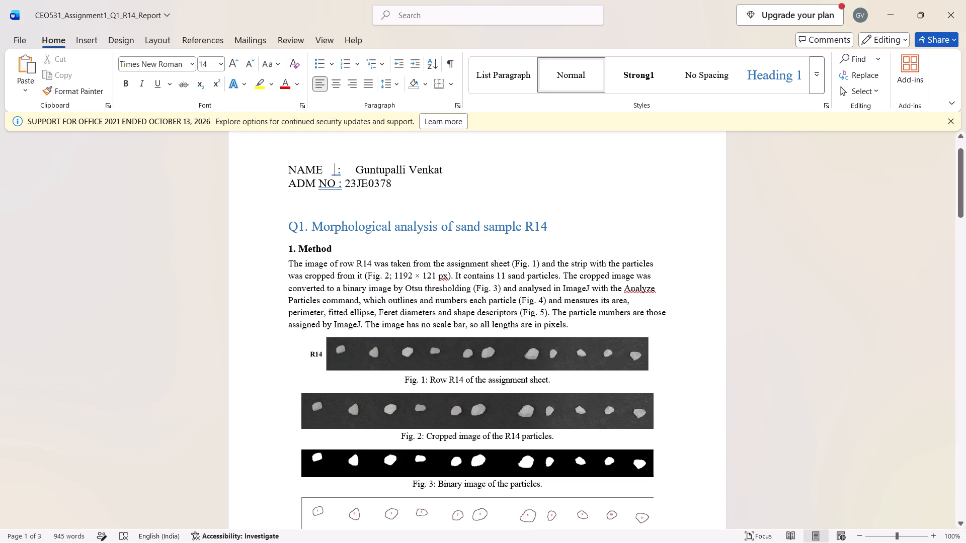
{"action": "left_click", "coordinate": [353, 170]}
{"action": "key", "text": "BackSpace"}
{"action": "key", "text": "BackSpace"}
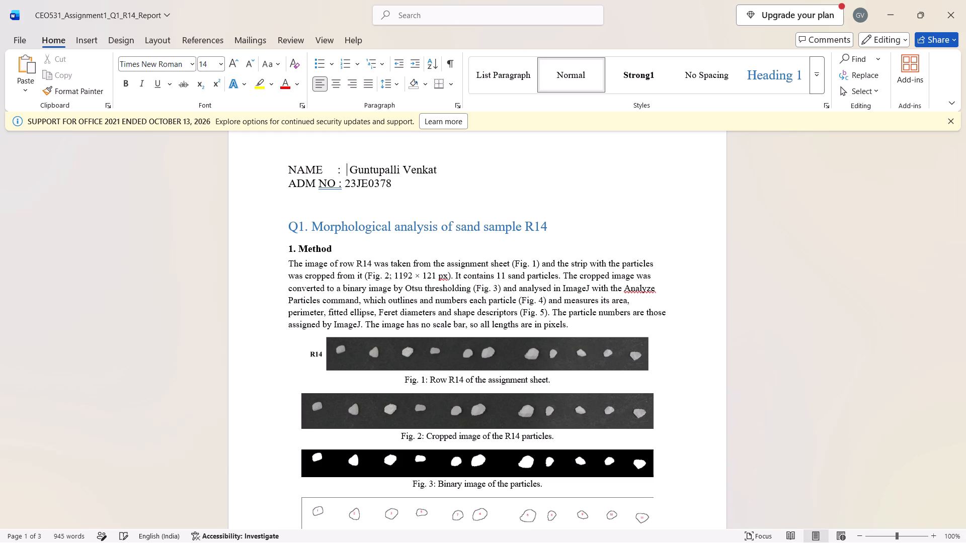
{"action": "key", "text": "BackSpace"}
{"action": "key", "text": "BackSpace"}
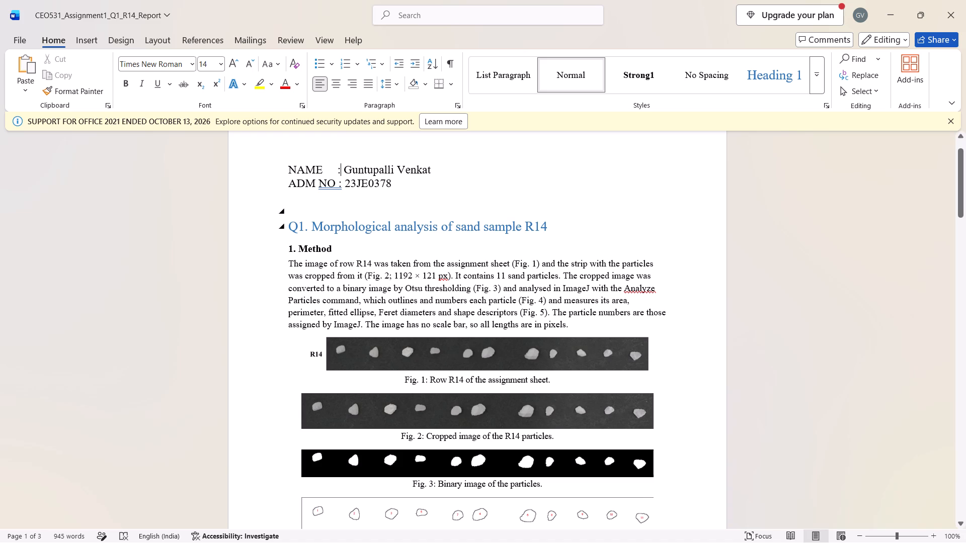
{"action": "left_click", "coordinate": [337, 170]}
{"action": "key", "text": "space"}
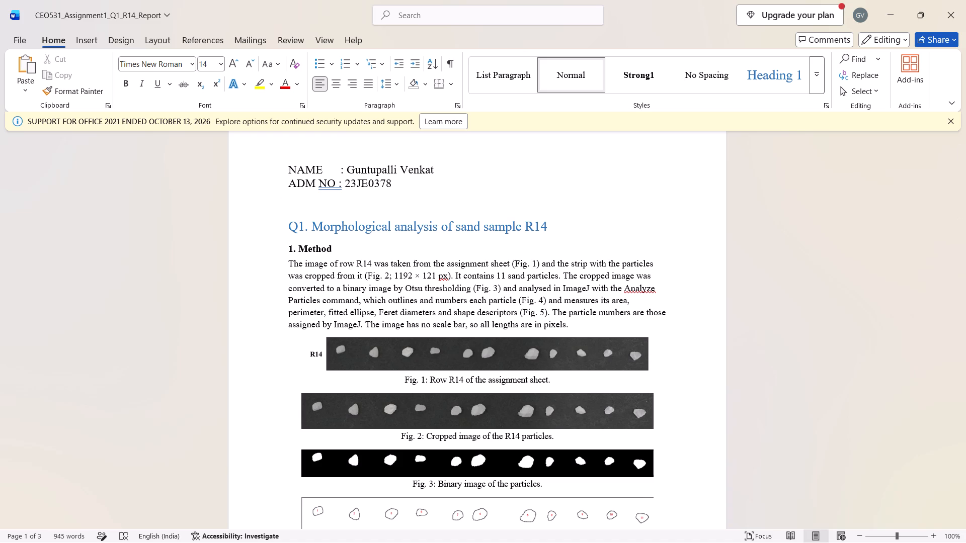
{"action": "key", "text": "BackSpace"}
{"action": "left_click", "coordinate": [358, 200]}
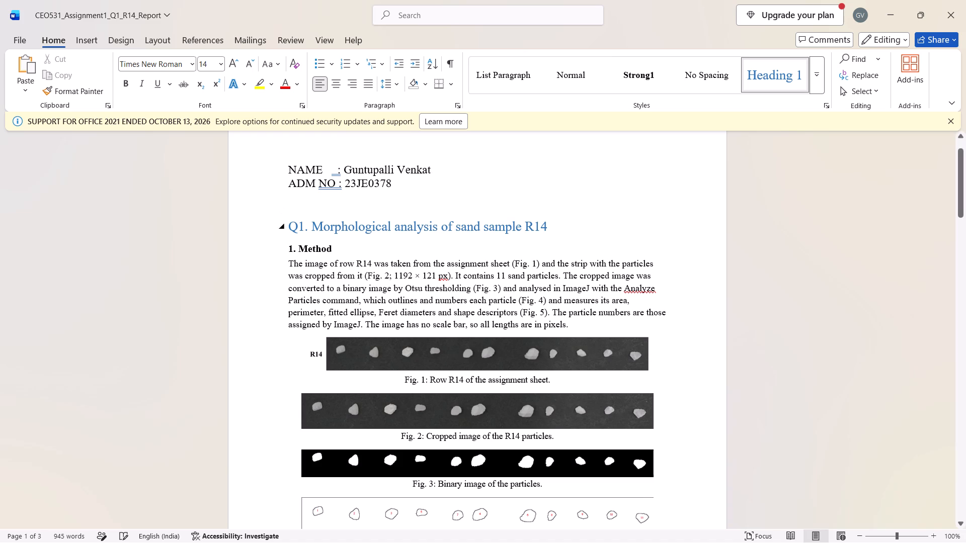
Show the hidden system tray icons on the Windows taskbar.
{"action": "scroll", "coordinate": [529, 193], "scroll_direction": "up", "scroll_amount": 1}
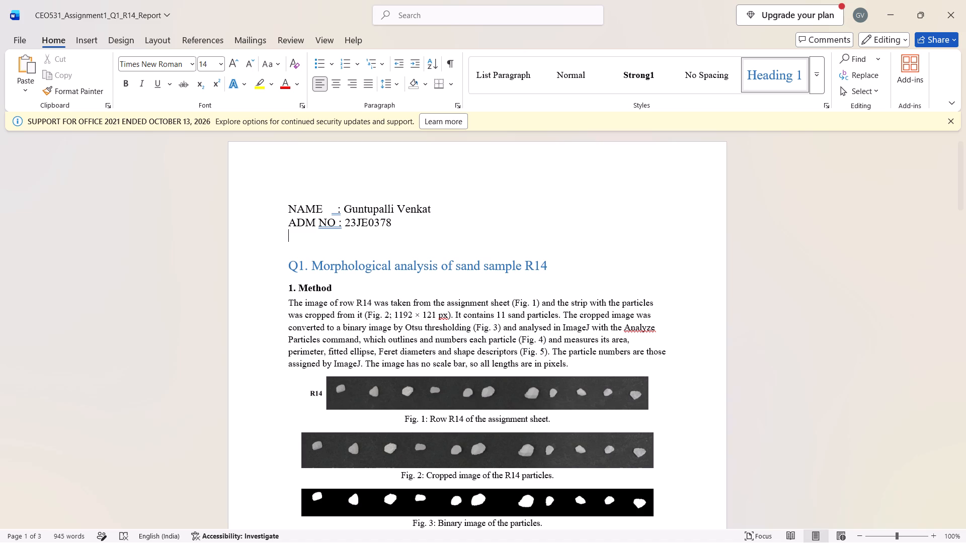
{"action": "left_click", "coordinate": [802, 532]}
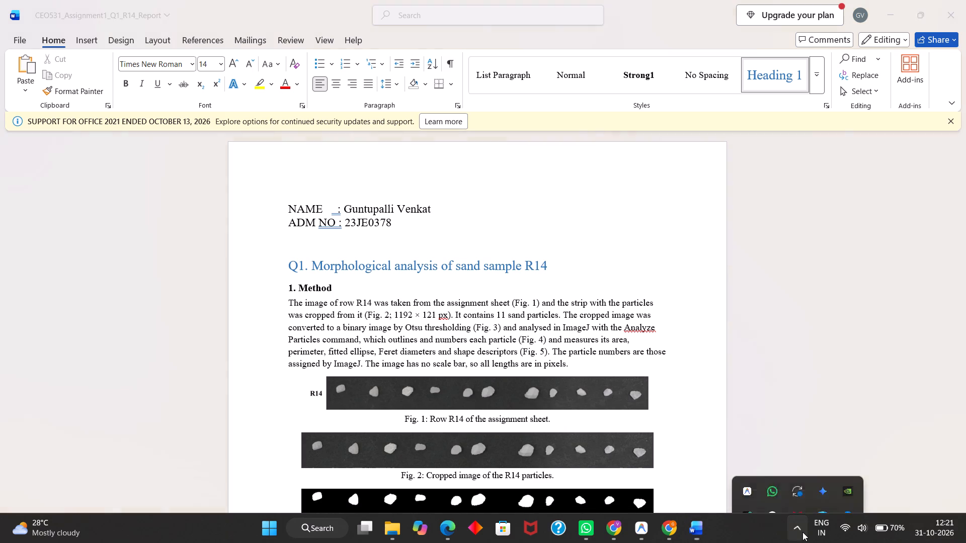
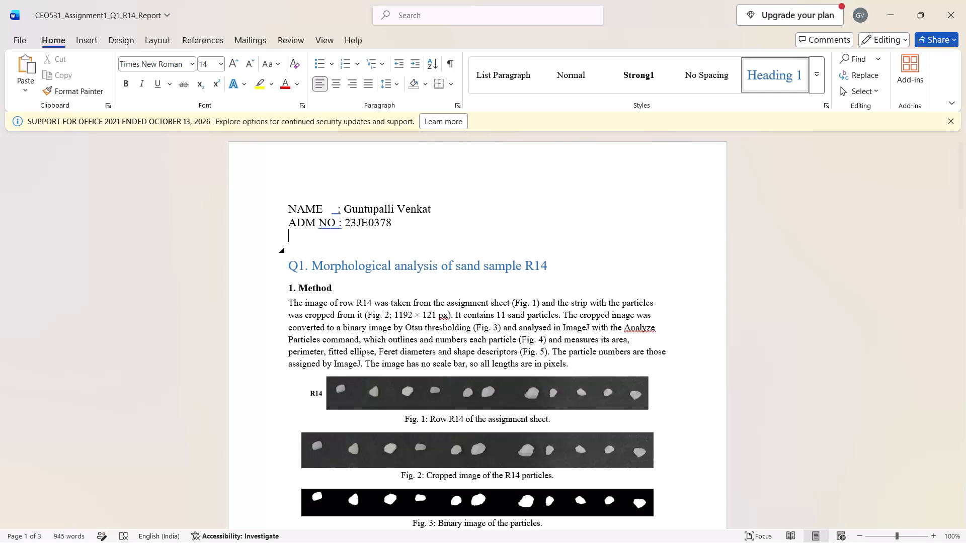
Copy the NAME and ADM NO lines above the Q1 heading.
{"action": "left_click_drag", "start_coordinate": [291, 207], "coordinate": [393, 222]}
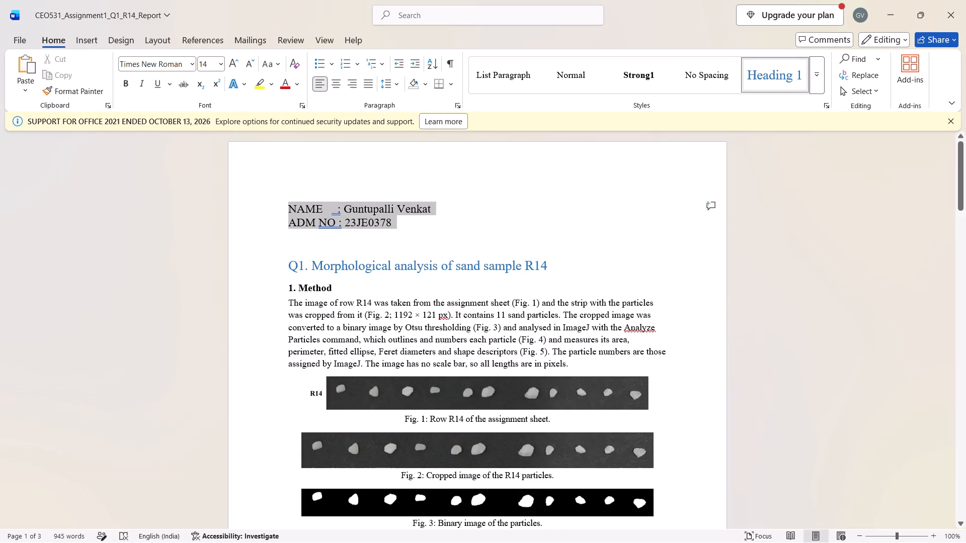
{"action": "left_click_drag", "start_coordinate": [393, 222], "coordinate": [399, 224]}
{"action": "key", "text": "ctrl+c"}
{"action": "key", "text": "ctrl+c"}
{"action": "key", "text": "ctrl+c"}
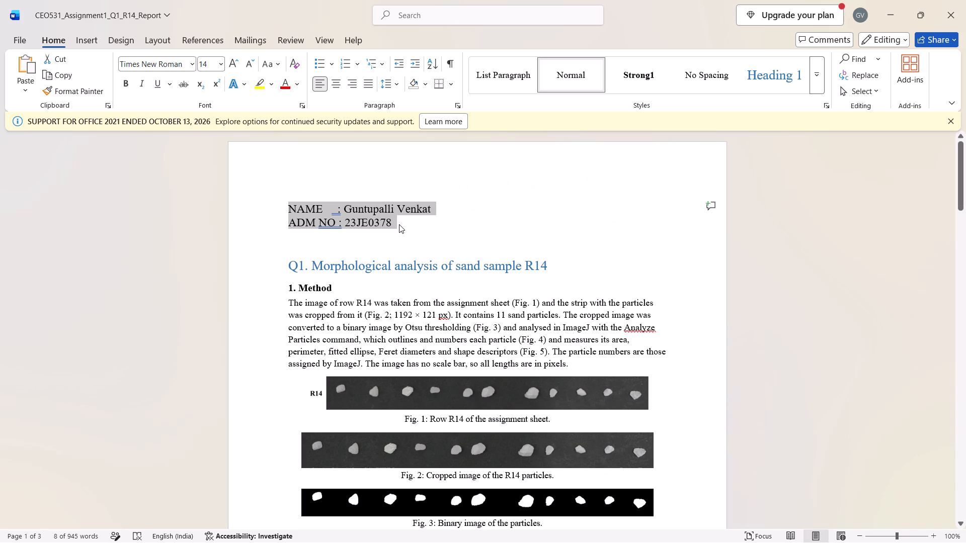
{"action": "key", "text": "ctrl+c"}
{"action": "key", "text": "ctrl+c"}
{"action": "key", "text": "ctrl+c"}
Undo all the NAME and ADM NO edits and the heading restyling, back to the original centred institute, department, course and assignment title block.
{"action": "key", "text": "ctrl+z"}
{"action": "key", "text": "ctrl+z"}
{"action": "key", "text": "ctrl+z"}
{"action": "key", "text": "ctrl+z"}
{"action": "key", "text": "ctrl+z"}
{"action": "key", "text": "ctrl+z"}
{"action": "key", "text": "ctrl+z"}
{"action": "key", "text": "ctrl+z"}
{"action": "key", "text": "ctrl+z"}
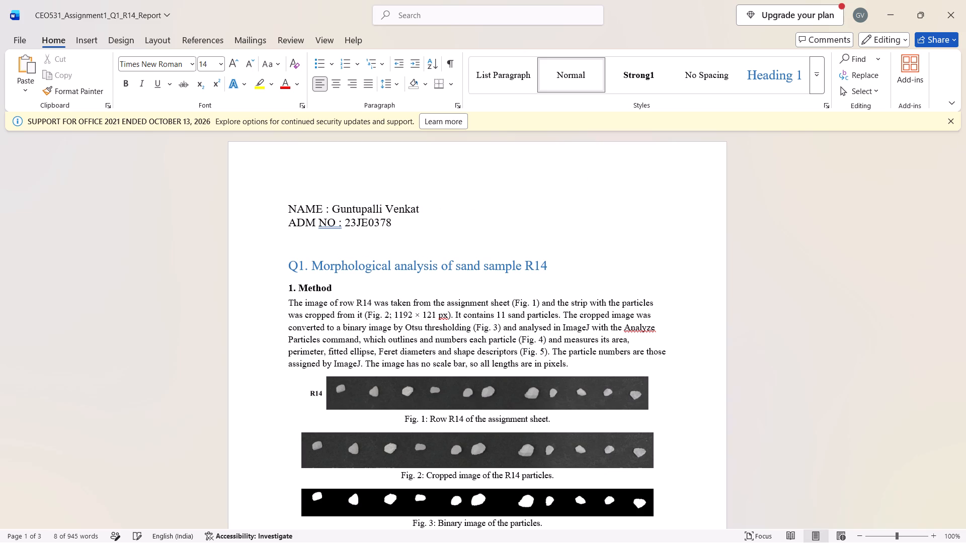
{"action": "key", "text": "ctrl+z"}
{"action": "key", "text": "ctrl+z"}
{"action": "key", "text": "ctrl+z"}
{"action": "key", "text": "ctrl+z"}
{"action": "key", "text": "ctrl+z"}
{"action": "key", "text": "ctrl+z"}
{"action": "key", "text": "ctrl+z"}
{"action": "key", "text": "ctrl+z"}
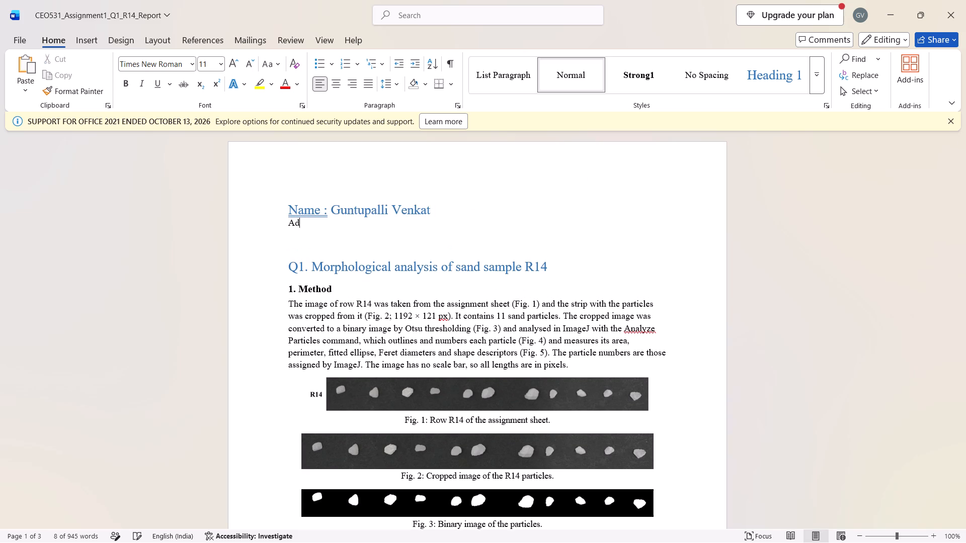
{"action": "key", "text": "ctrl+z"}
{"action": "key", "text": "ctrl+z"}
{"action": "key", "text": "ctrl+z"}
{"action": "key", "text": "ctrl+z"}
{"action": "key", "text": "ctrl+z"}
{"action": "key", "text": "ctrl+z"}
{"action": "key", "text": "ctrl+z"}
{"action": "key", "text": "ctrl+z"}
{"action": "key", "text": "ctrl+z"}
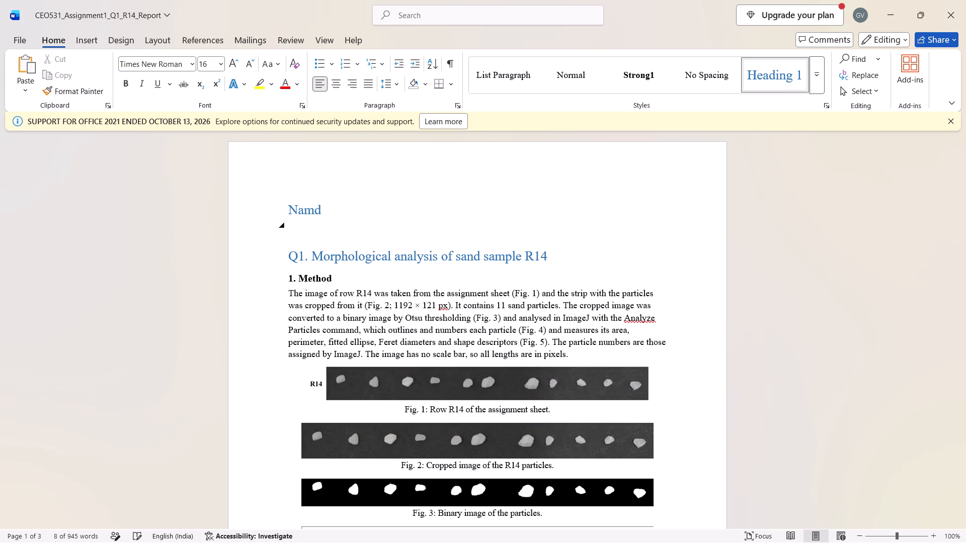
{"action": "key", "text": "ctrl+z"}
{"action": "key", "text": "ctrl+z"}
{"action": "key", "text": "ctrl+z"}
{"action": "key", "text": "ctrl+z"}
{"action": "key", "text": "ctrl+z"}
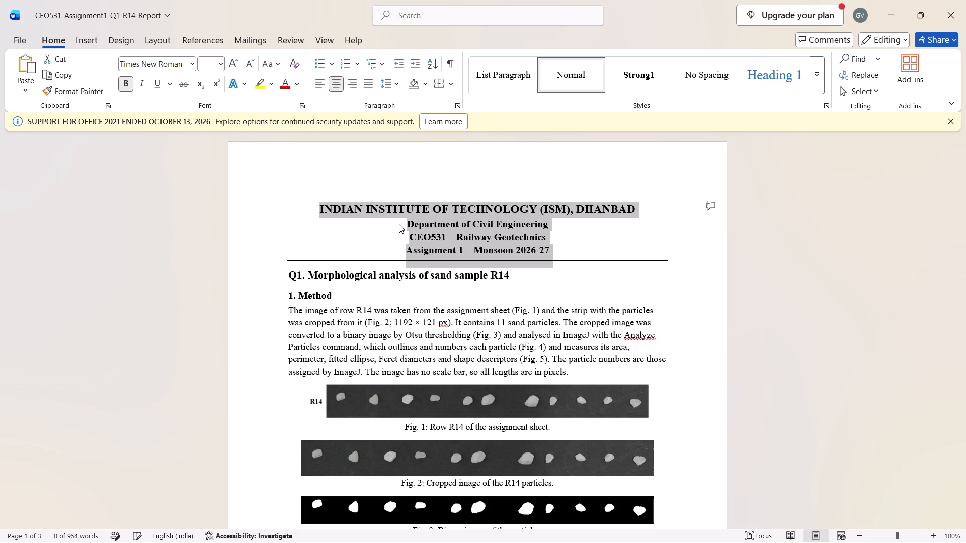
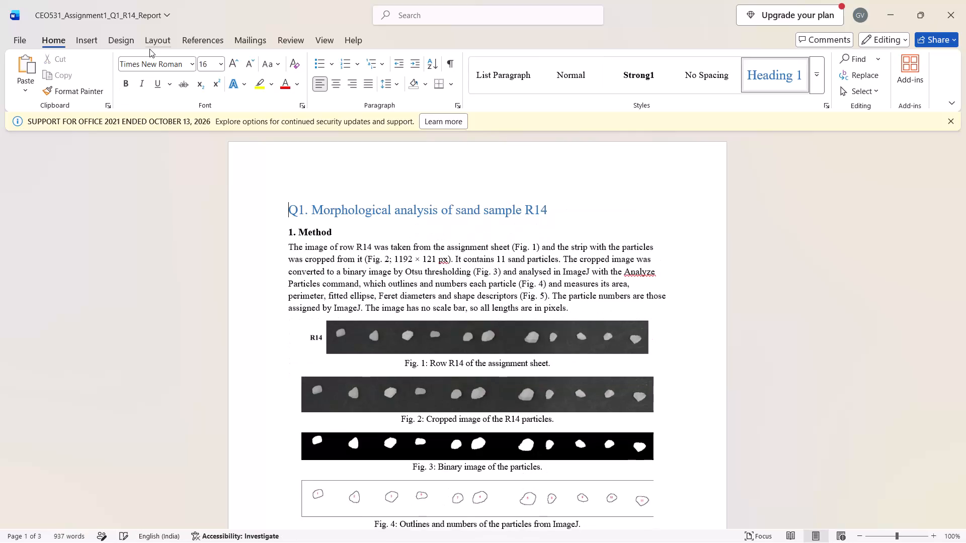
Redo all the undone NAME and ADM NO edits above the Q1 heading, up to the 14 pt lines with aligned colons.
{"action": "key", "text": "ctrl+y"}
{"action": "key", "text": "ctrl+y"}
{"action": "key", "text": "ctrl+y"}
{"action": "key", "text": "ctrl+y"}
{"action": "key", "text": "ctrl+y"}
{"action": "key", "text": "ctrl+y"}
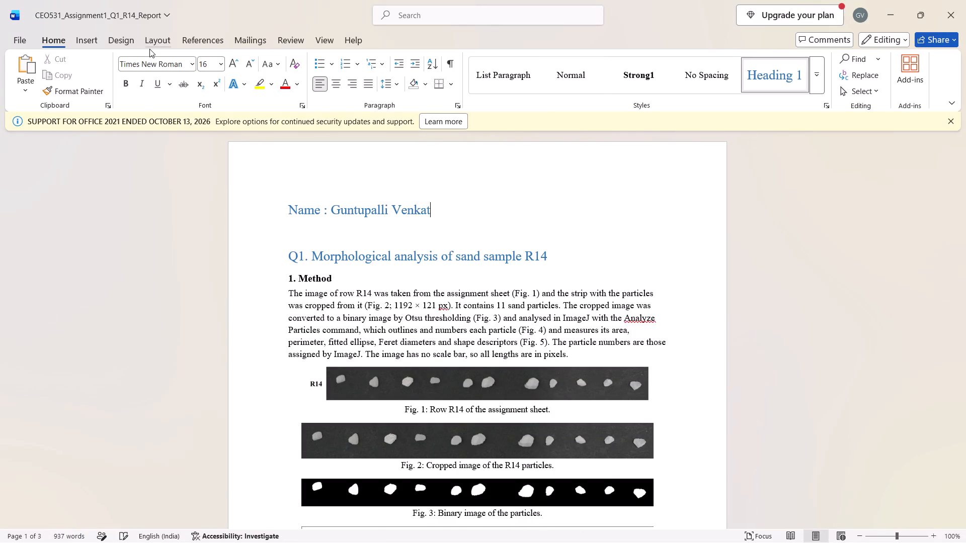
{"action": "key", "text": "ctrl+y"}
{"action": "key", "text": "ctrl+y"}
{"action": "key", "text": "ctrl+y"}
{"action": "key", "text": "ctrl+y"}
{"action": "key", "text": "ctrl+y"}
{"action": "key", "text": "ctrl+y"}
{"action": "key", "text": "ctrl+y"}
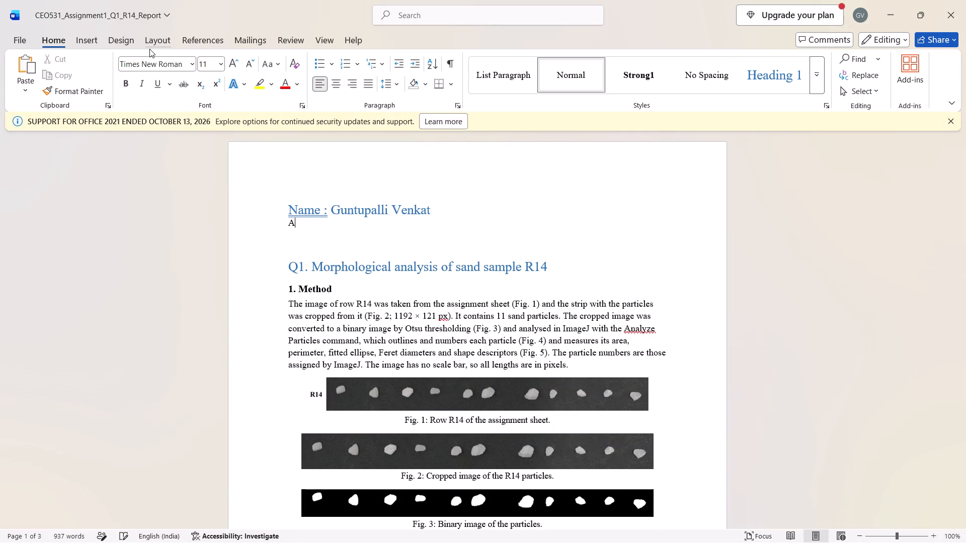
{"action": "key", "text": "ctrl+y"}
{"action": "key", "text": "ctrl+y"}
{"action": "key", "text": "ctrl+y"}
{"action": "key", "text": "ctrl+y"}
{"action": "key", "text": "ctrl+y"}
{"action": "key", "text": "ctrl+y"}
{"action": "key", "text": "ctrl+y"}
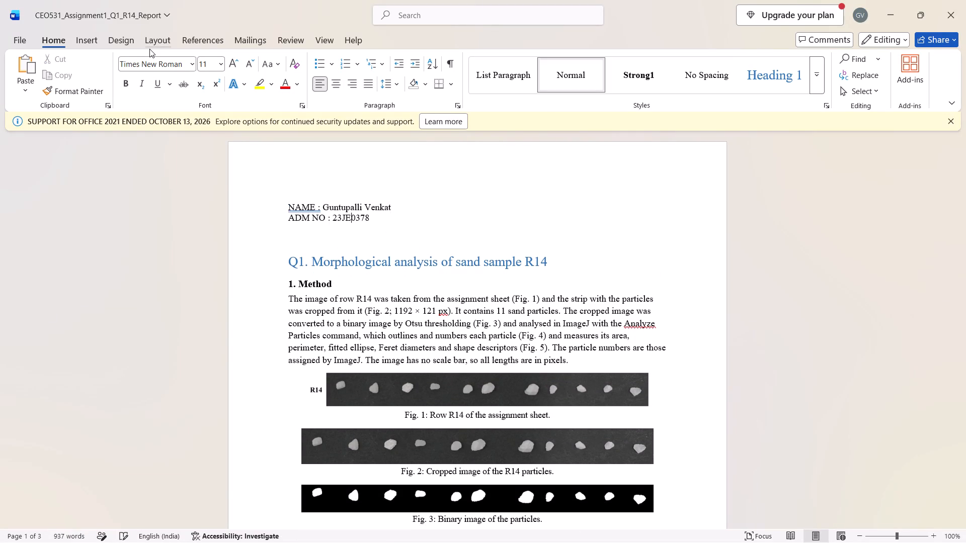
{"action": "key", "text": "ctrl+y"}
{"action": "key", "text": "ctrl+y"}
{"action": "key", "text": "ctrl+y"}
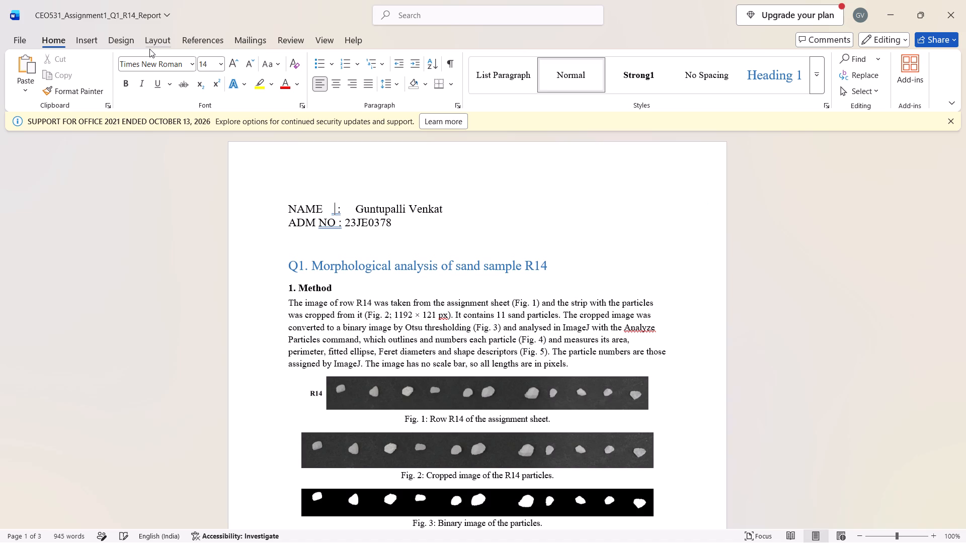
{"action": "key", "text": "ctrl+y"}
{"action": "key", "text": "ctrl+y"}
{"action": "key", "text": "ctrl+y"}
{"action": "key", "text": "ctrl+y"}
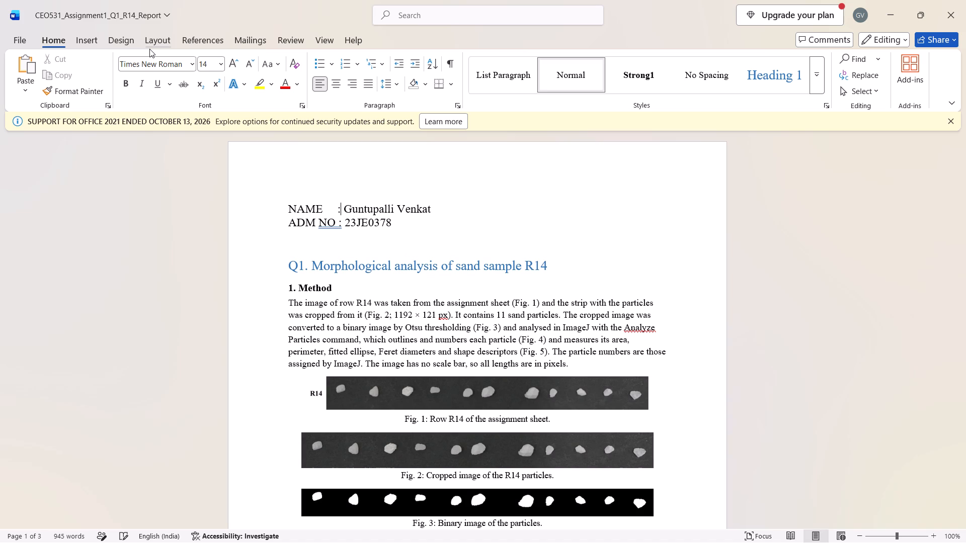
{"action": "key", "text": "ctrl+y"}
{"action": "key", "text": "ctrl+y"}
{"action": "key", "text": "ctrl+y"}
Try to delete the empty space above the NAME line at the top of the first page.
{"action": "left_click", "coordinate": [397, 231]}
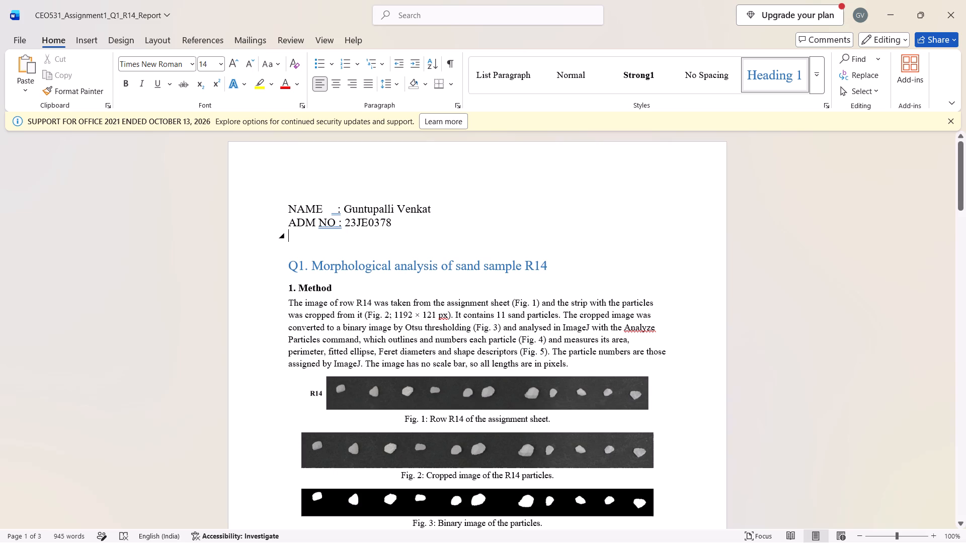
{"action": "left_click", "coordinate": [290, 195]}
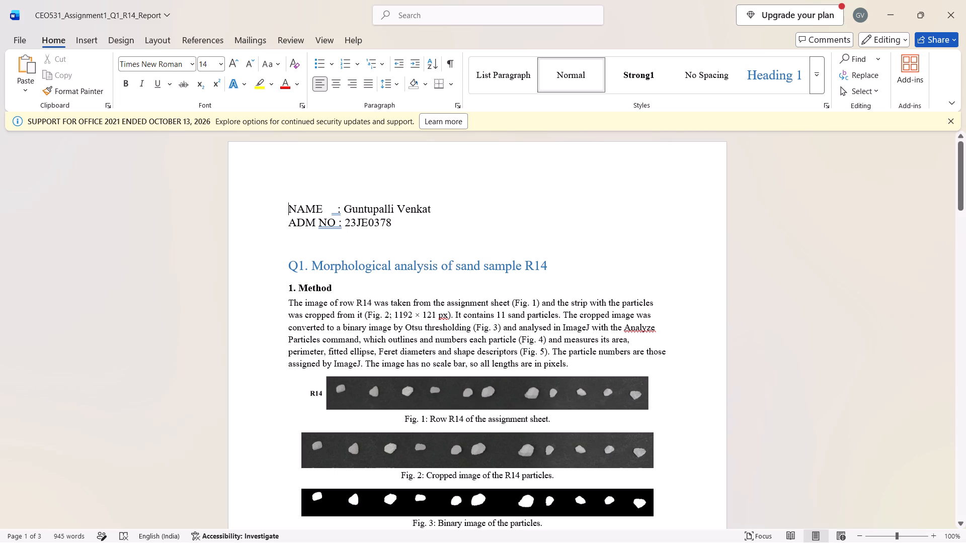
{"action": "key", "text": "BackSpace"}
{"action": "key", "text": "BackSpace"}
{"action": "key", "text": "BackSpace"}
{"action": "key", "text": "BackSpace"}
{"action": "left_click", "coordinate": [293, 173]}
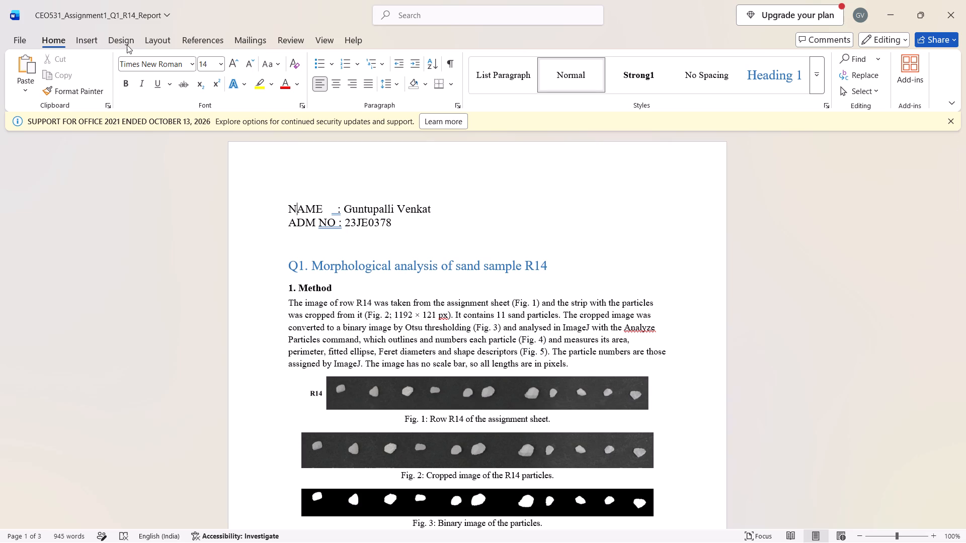
Set the page margins to the Narrow preset, 1.27 cm on all sides.
{"action": "left_click", "coordinate": [150, 44]}
{"action": "left_click", "coordinate": [32, 76]}
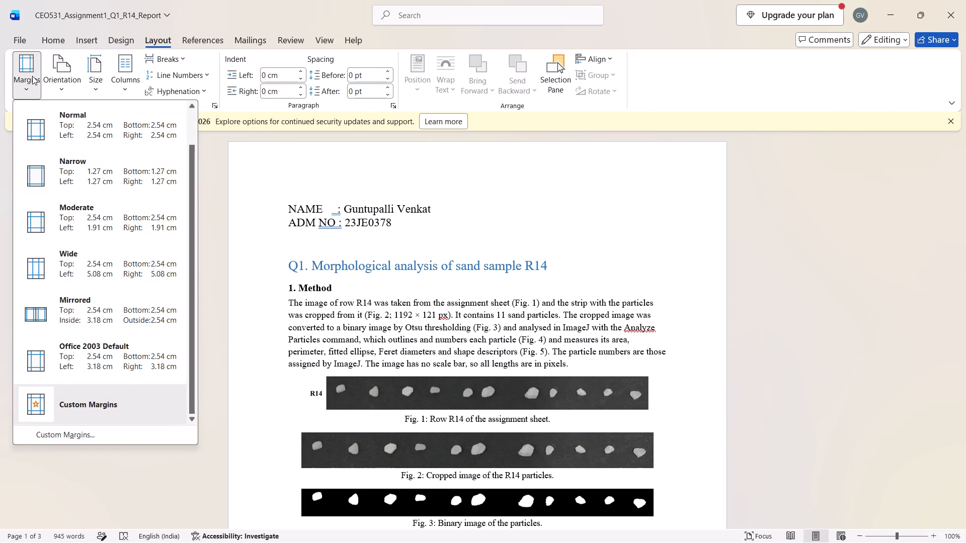
{"action": "left_click", "coordinate": [89, 179]}
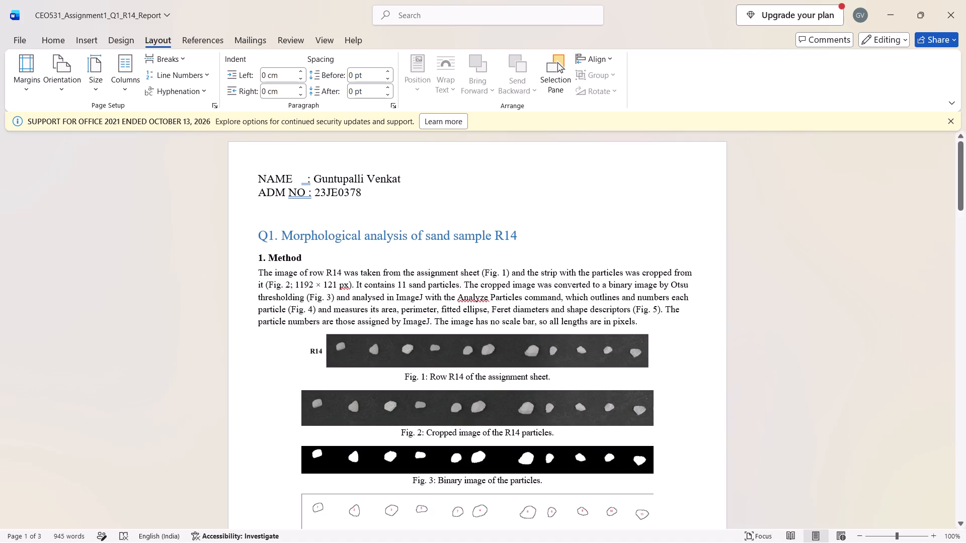
Look through all pages of the report to check the layout with the narrow margins.
{"action": "scroll", "coordinate": [291, 238], "scroll_direction": "down", "scroll_amount": 2}
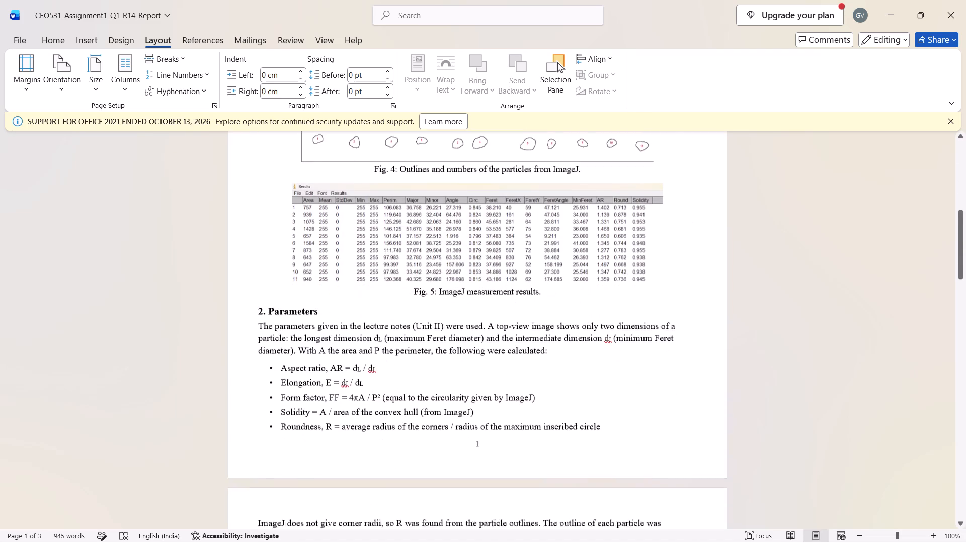
{"action": "scroll", "coordinate": [291, 238], "scroll_direction": "down", "scroll_amount": 5}
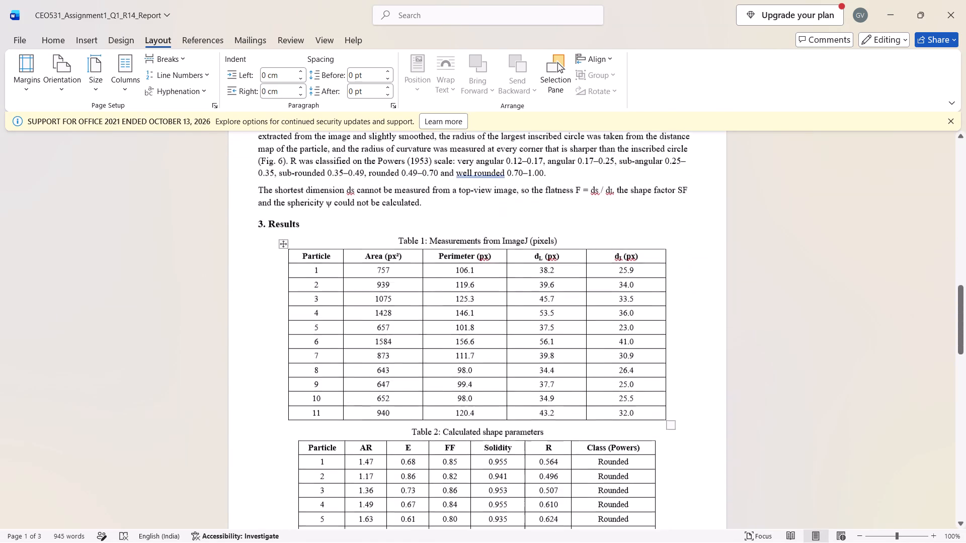
{"action": "scroll", "coordinate": [291, 238], "scroll_direction": "down", "scroll_amount": 2}
{"action": "scroll", "coordinate": [291, 238], "scroll_direction": "up", "scroll_amount": 1}
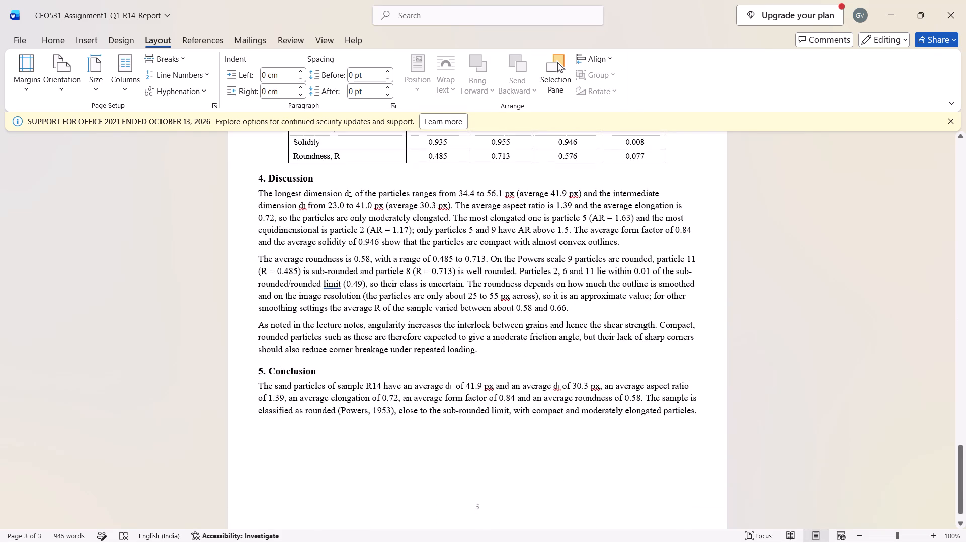
{"action": "scroll", "coordinate": [291, 238], "scroll_direction": "up", "scroll_amount": 7}
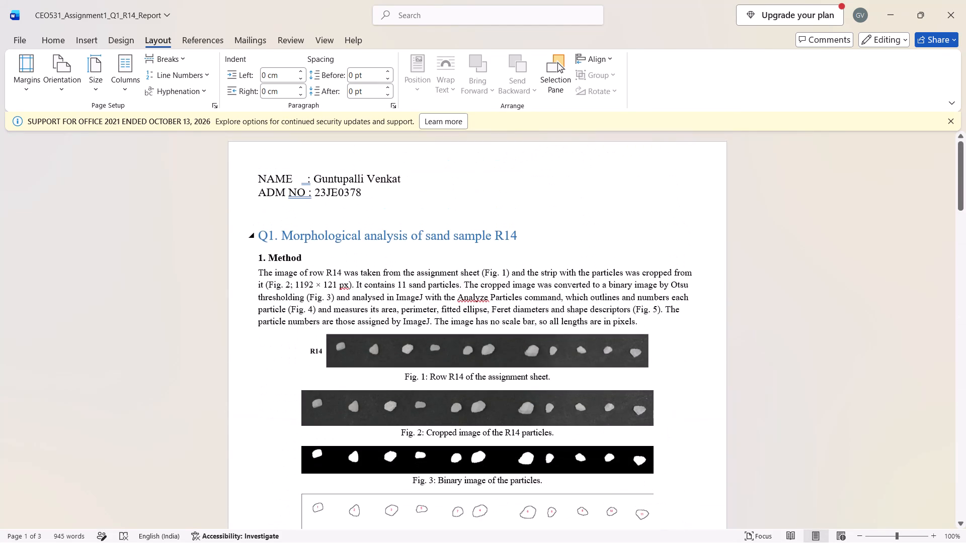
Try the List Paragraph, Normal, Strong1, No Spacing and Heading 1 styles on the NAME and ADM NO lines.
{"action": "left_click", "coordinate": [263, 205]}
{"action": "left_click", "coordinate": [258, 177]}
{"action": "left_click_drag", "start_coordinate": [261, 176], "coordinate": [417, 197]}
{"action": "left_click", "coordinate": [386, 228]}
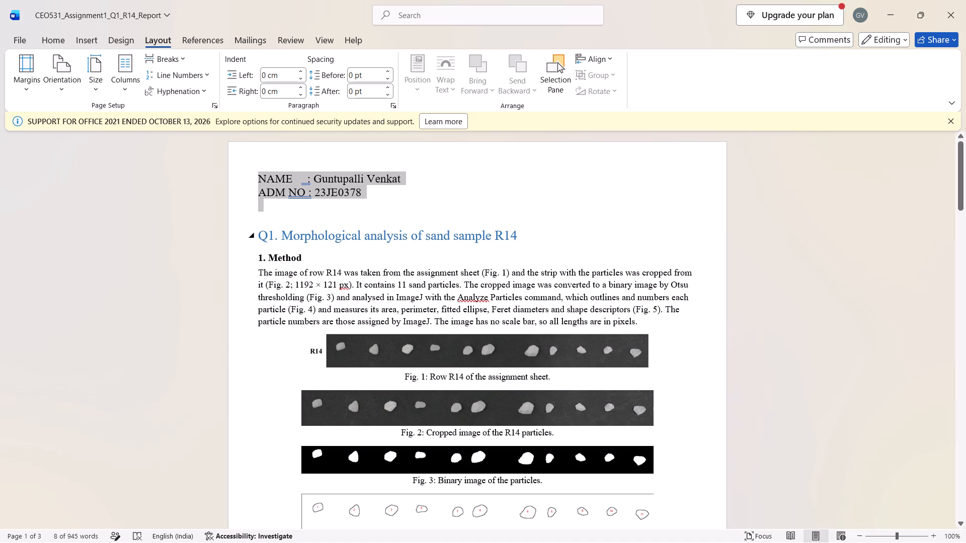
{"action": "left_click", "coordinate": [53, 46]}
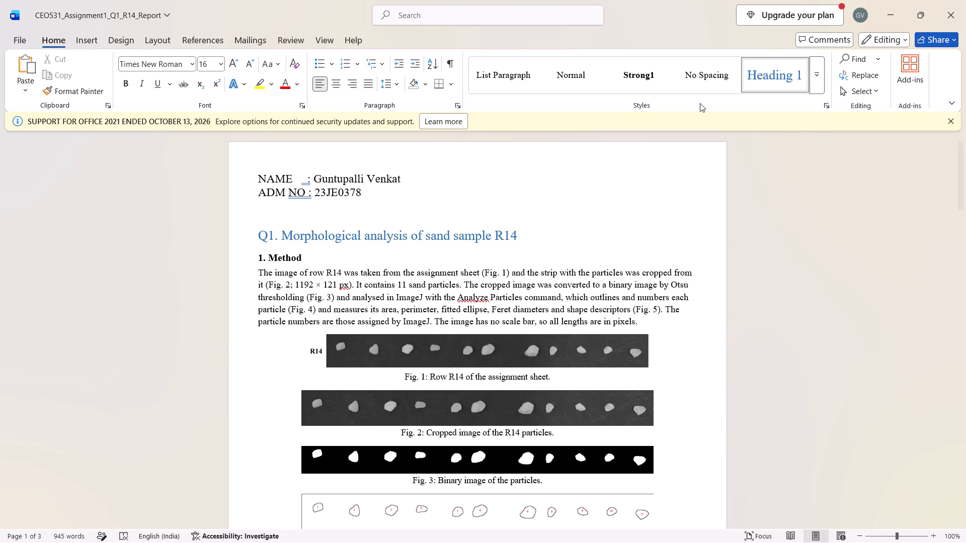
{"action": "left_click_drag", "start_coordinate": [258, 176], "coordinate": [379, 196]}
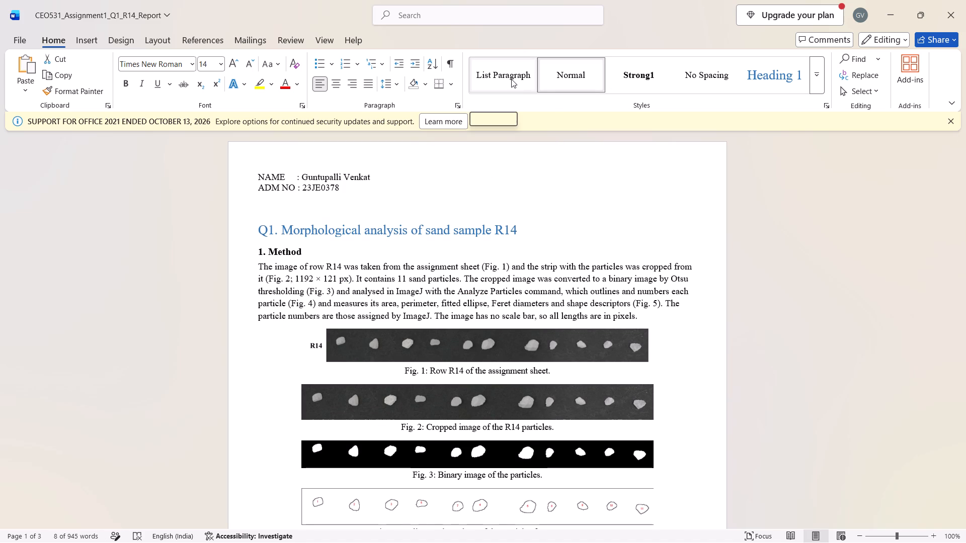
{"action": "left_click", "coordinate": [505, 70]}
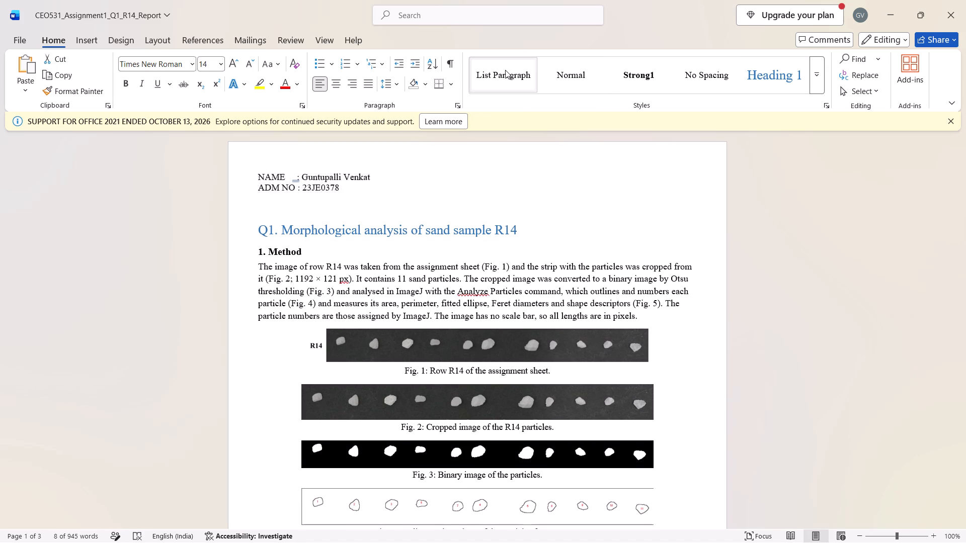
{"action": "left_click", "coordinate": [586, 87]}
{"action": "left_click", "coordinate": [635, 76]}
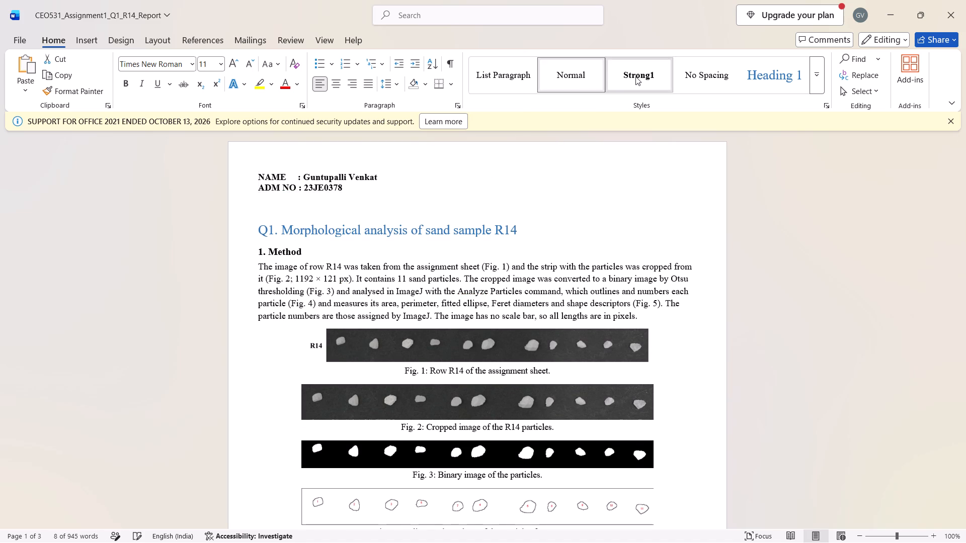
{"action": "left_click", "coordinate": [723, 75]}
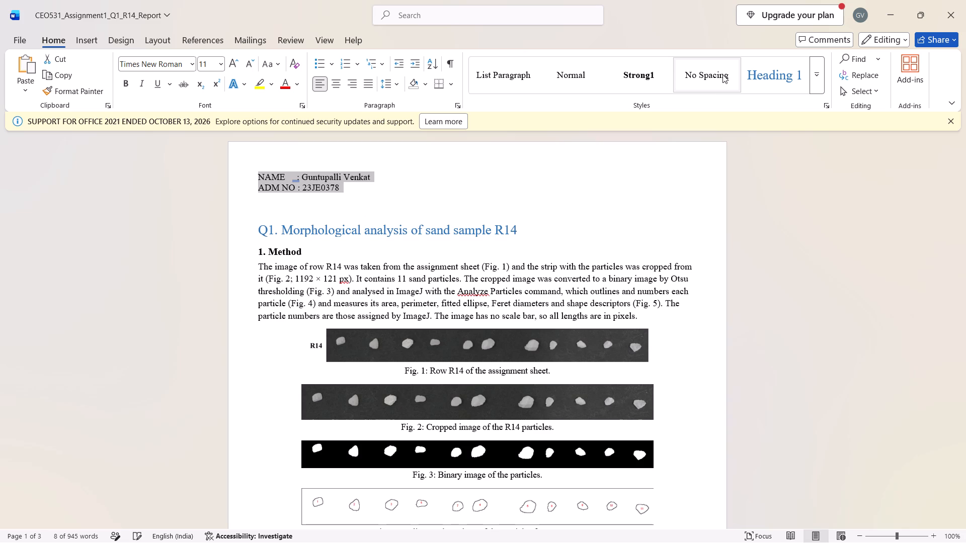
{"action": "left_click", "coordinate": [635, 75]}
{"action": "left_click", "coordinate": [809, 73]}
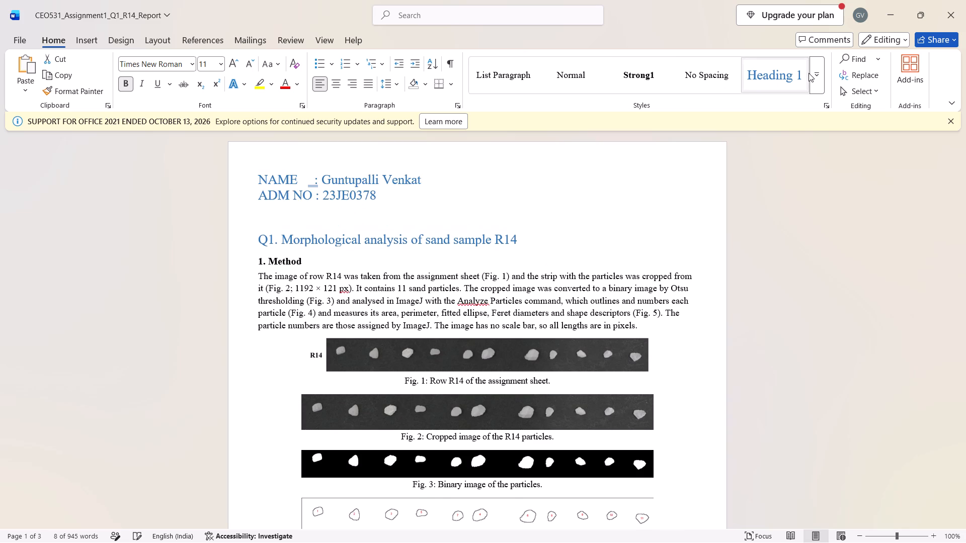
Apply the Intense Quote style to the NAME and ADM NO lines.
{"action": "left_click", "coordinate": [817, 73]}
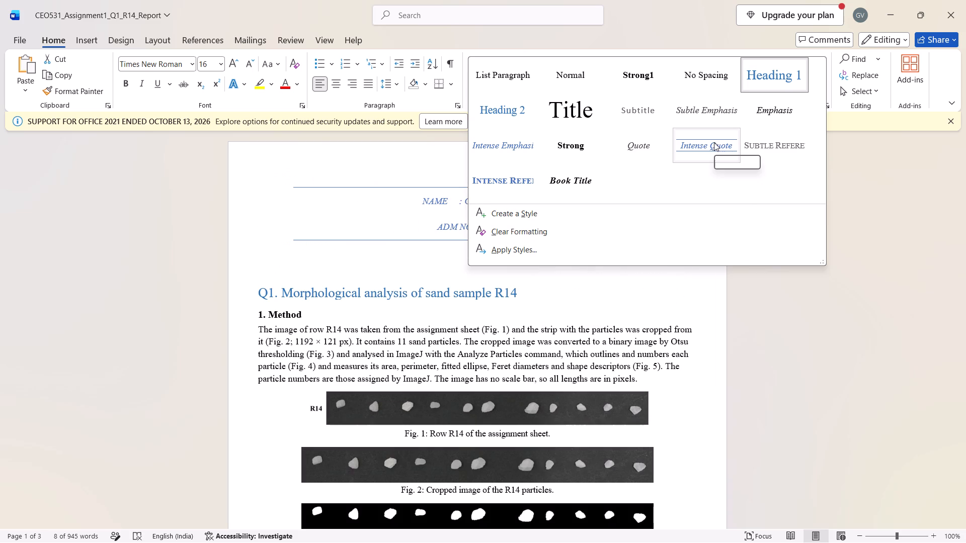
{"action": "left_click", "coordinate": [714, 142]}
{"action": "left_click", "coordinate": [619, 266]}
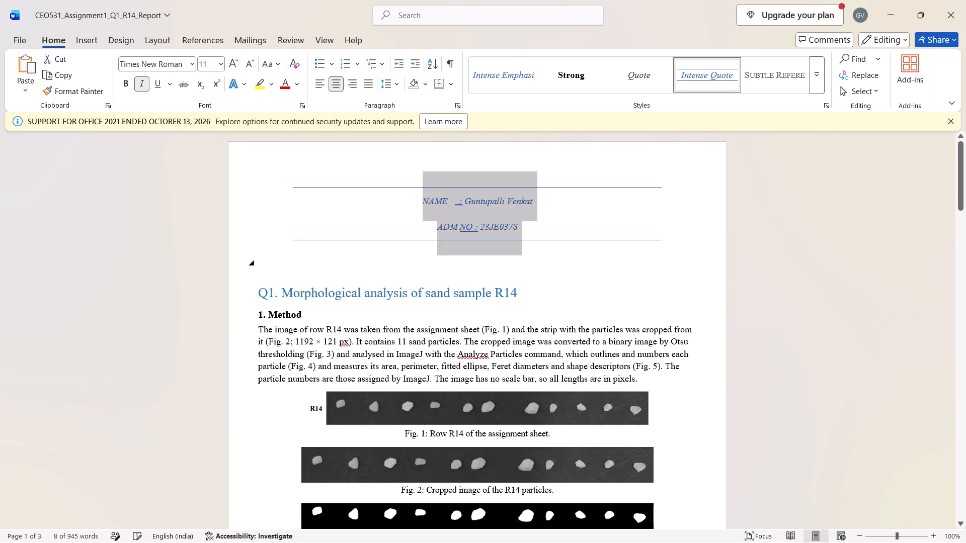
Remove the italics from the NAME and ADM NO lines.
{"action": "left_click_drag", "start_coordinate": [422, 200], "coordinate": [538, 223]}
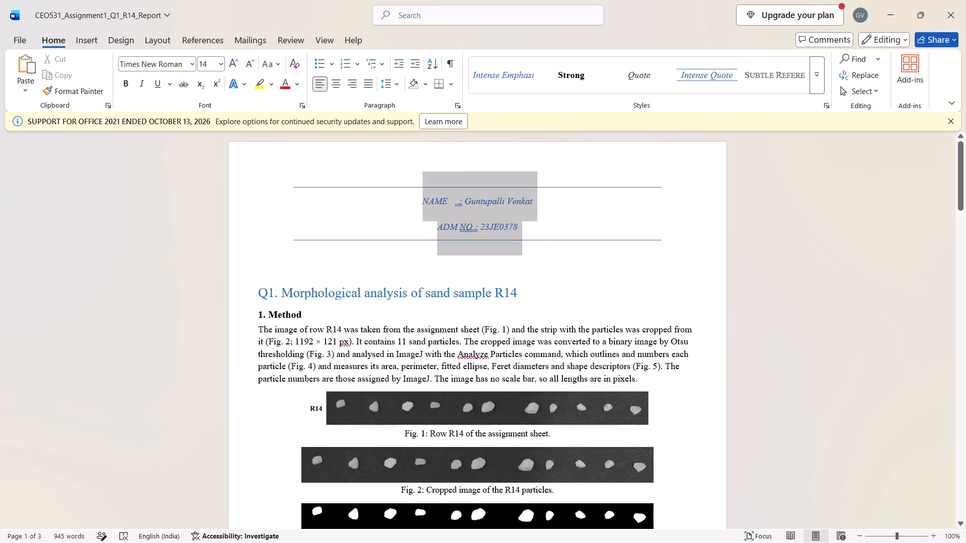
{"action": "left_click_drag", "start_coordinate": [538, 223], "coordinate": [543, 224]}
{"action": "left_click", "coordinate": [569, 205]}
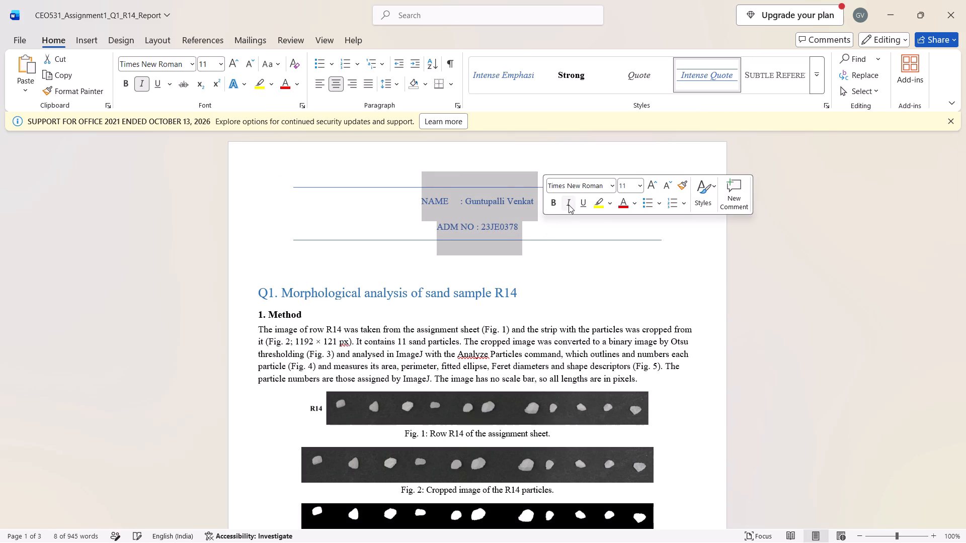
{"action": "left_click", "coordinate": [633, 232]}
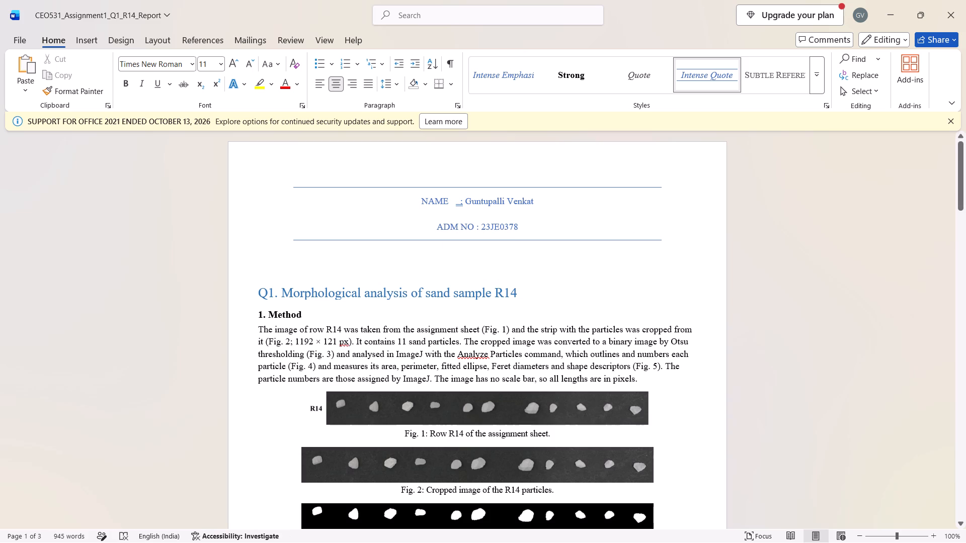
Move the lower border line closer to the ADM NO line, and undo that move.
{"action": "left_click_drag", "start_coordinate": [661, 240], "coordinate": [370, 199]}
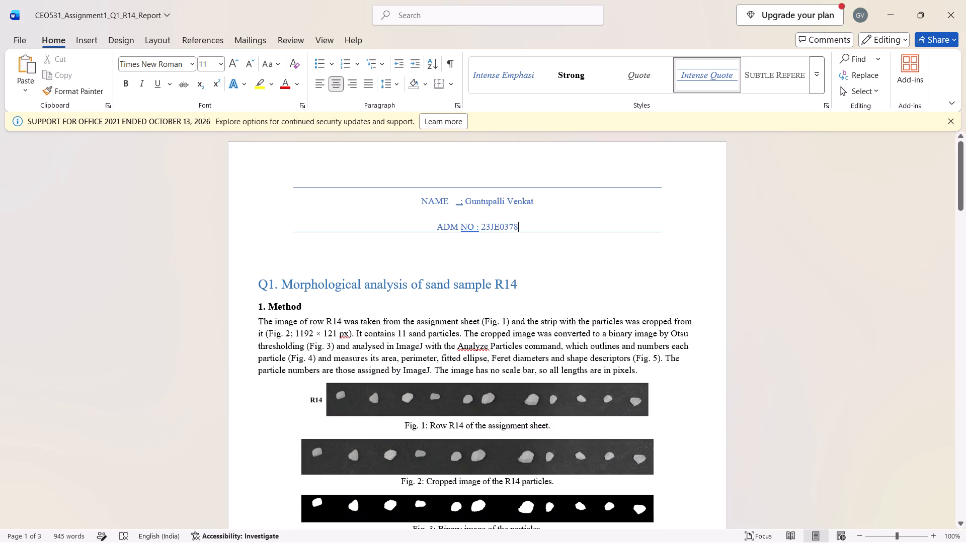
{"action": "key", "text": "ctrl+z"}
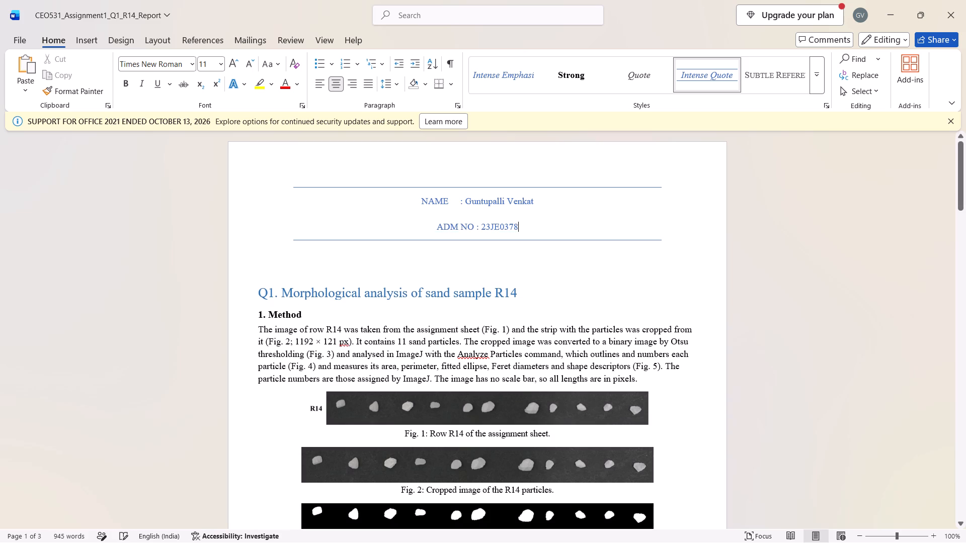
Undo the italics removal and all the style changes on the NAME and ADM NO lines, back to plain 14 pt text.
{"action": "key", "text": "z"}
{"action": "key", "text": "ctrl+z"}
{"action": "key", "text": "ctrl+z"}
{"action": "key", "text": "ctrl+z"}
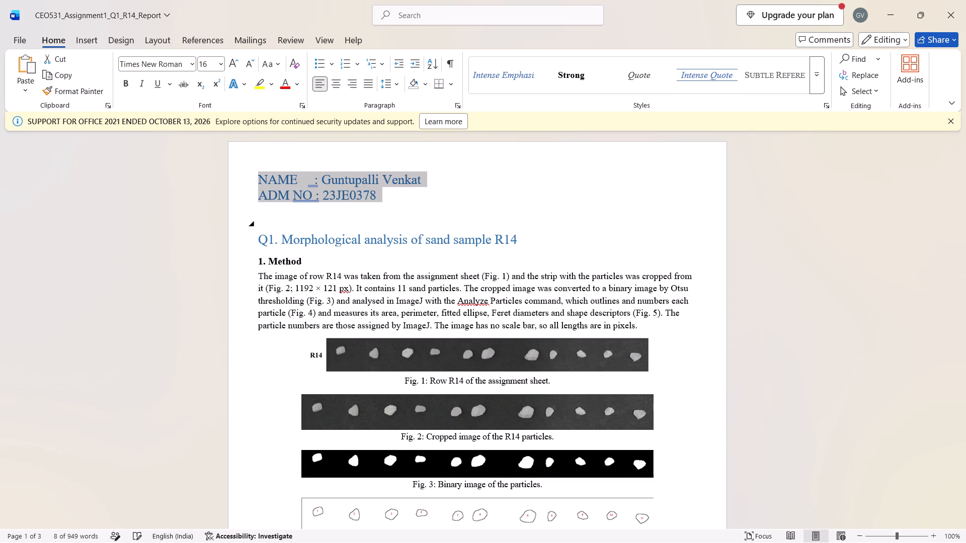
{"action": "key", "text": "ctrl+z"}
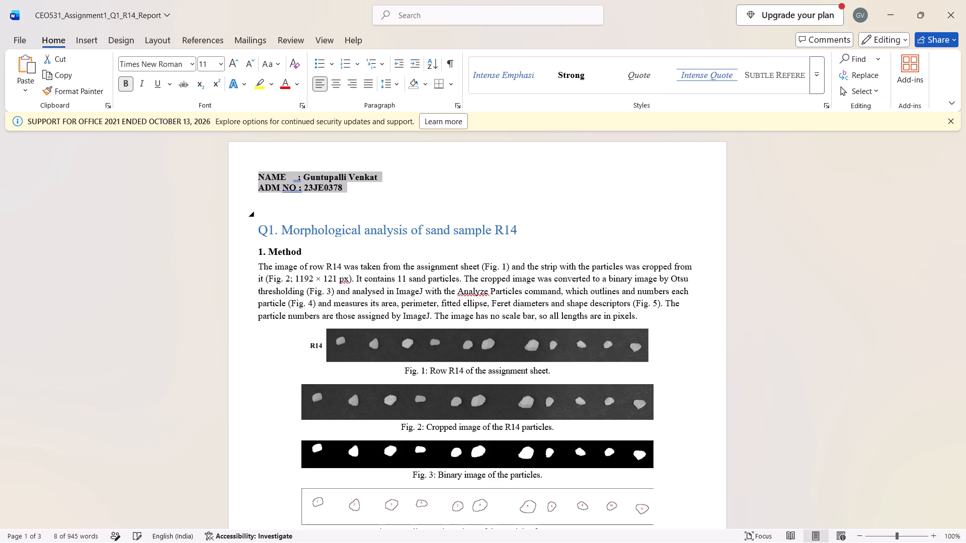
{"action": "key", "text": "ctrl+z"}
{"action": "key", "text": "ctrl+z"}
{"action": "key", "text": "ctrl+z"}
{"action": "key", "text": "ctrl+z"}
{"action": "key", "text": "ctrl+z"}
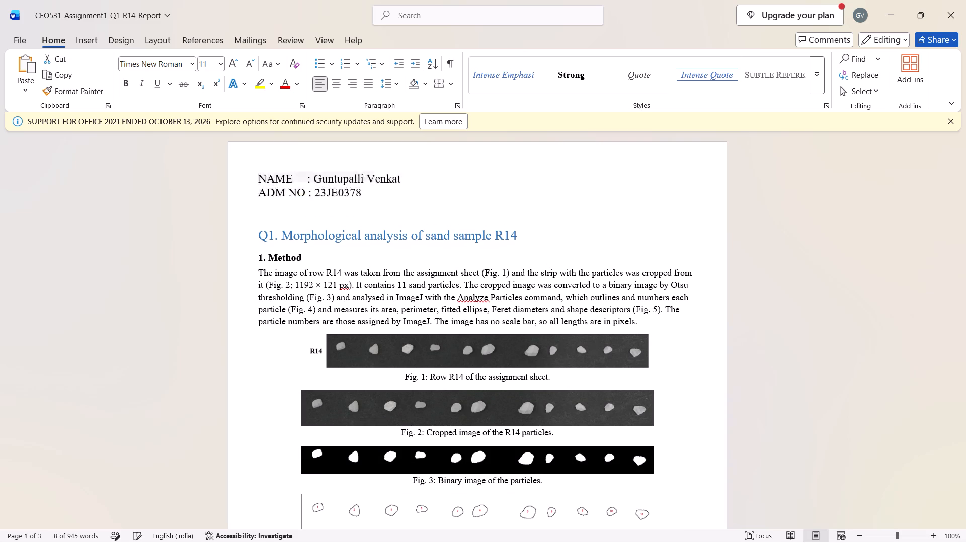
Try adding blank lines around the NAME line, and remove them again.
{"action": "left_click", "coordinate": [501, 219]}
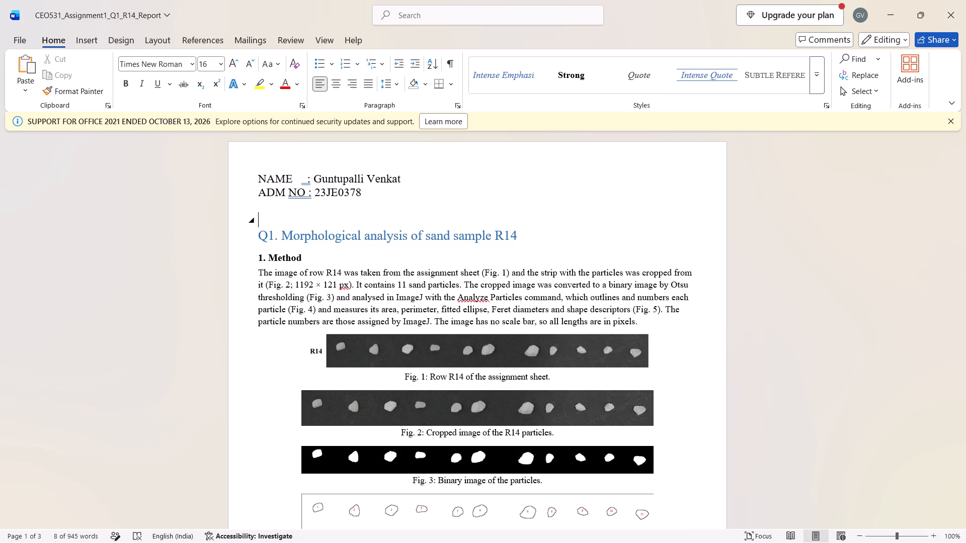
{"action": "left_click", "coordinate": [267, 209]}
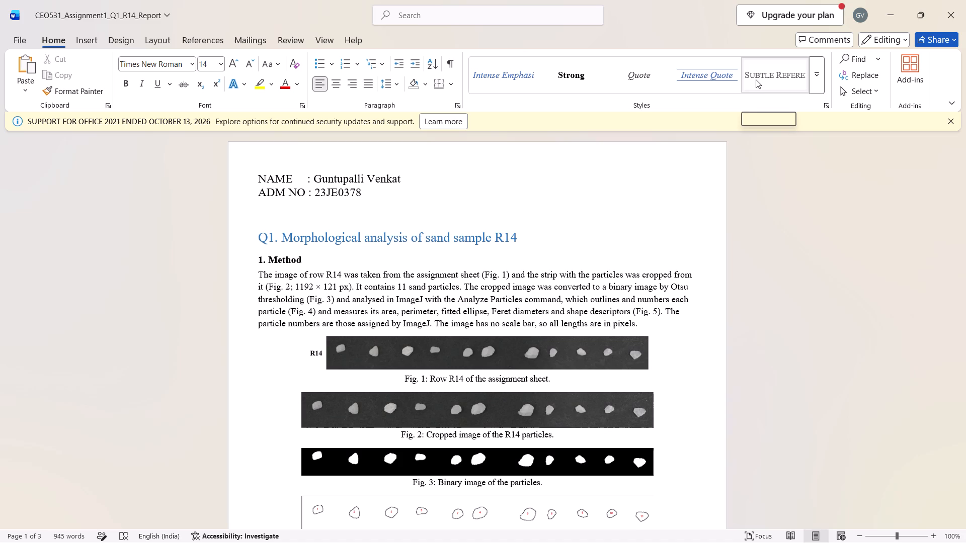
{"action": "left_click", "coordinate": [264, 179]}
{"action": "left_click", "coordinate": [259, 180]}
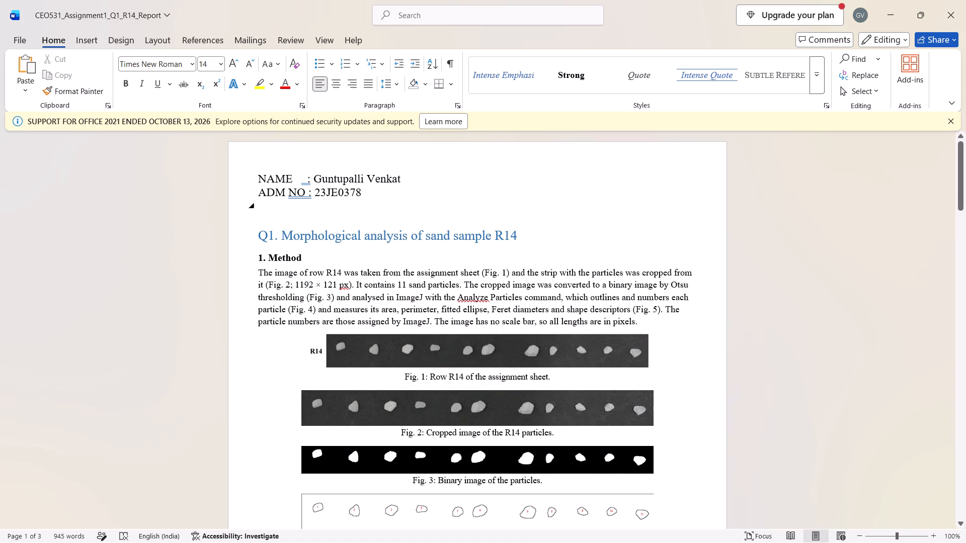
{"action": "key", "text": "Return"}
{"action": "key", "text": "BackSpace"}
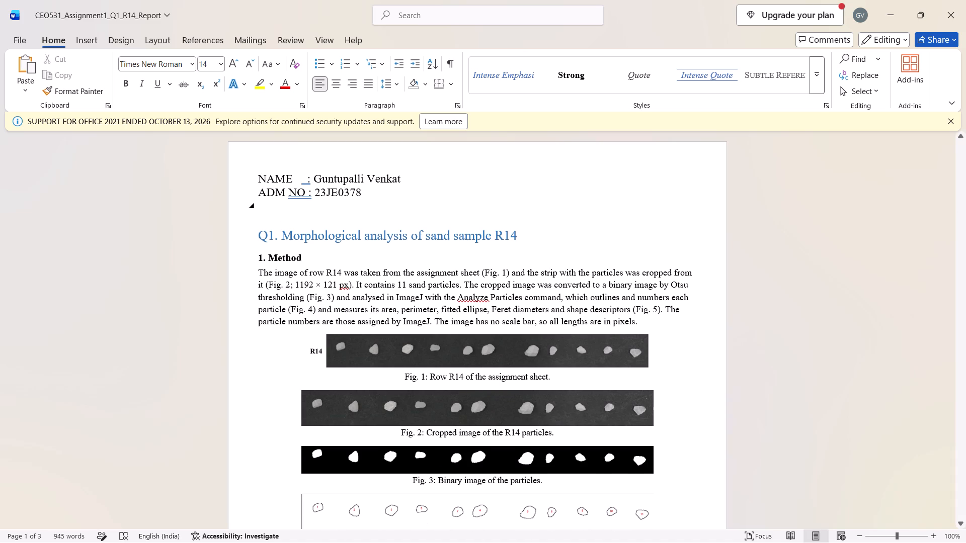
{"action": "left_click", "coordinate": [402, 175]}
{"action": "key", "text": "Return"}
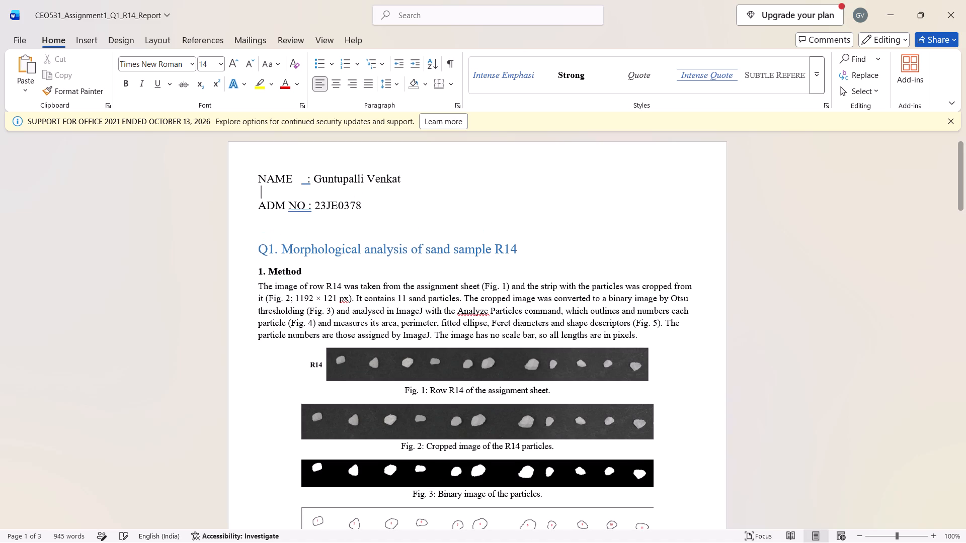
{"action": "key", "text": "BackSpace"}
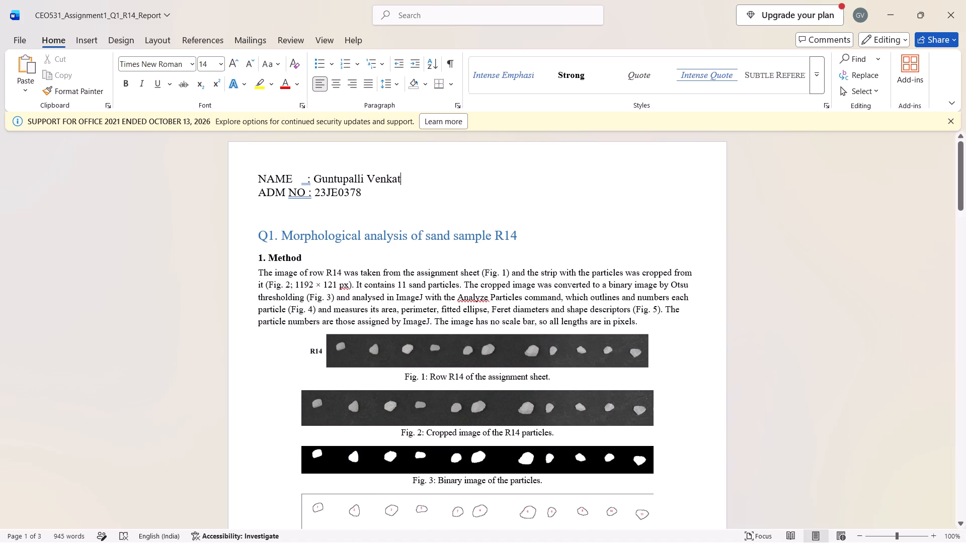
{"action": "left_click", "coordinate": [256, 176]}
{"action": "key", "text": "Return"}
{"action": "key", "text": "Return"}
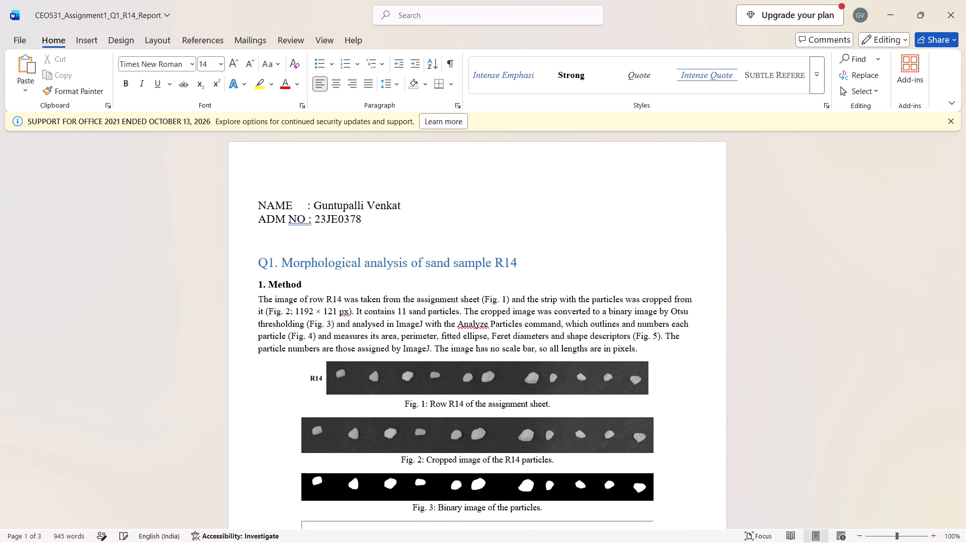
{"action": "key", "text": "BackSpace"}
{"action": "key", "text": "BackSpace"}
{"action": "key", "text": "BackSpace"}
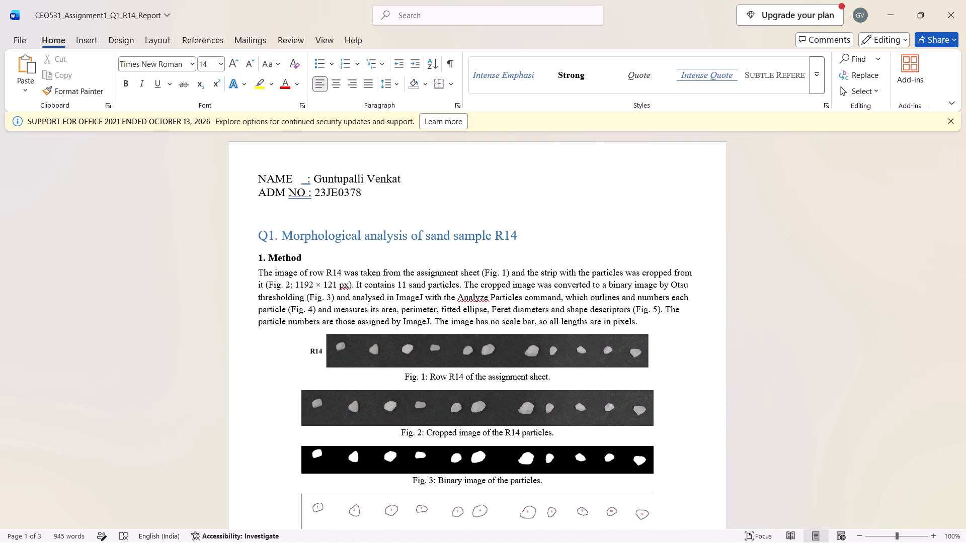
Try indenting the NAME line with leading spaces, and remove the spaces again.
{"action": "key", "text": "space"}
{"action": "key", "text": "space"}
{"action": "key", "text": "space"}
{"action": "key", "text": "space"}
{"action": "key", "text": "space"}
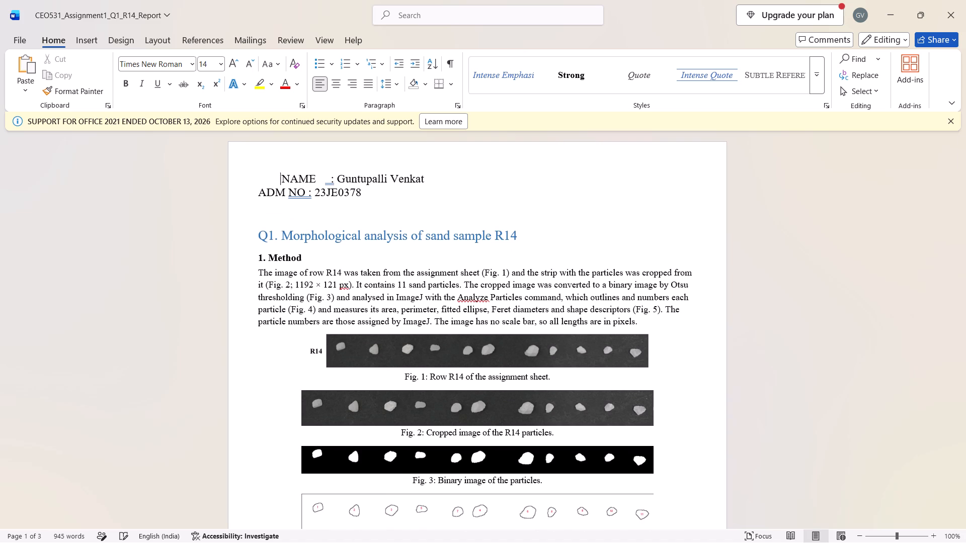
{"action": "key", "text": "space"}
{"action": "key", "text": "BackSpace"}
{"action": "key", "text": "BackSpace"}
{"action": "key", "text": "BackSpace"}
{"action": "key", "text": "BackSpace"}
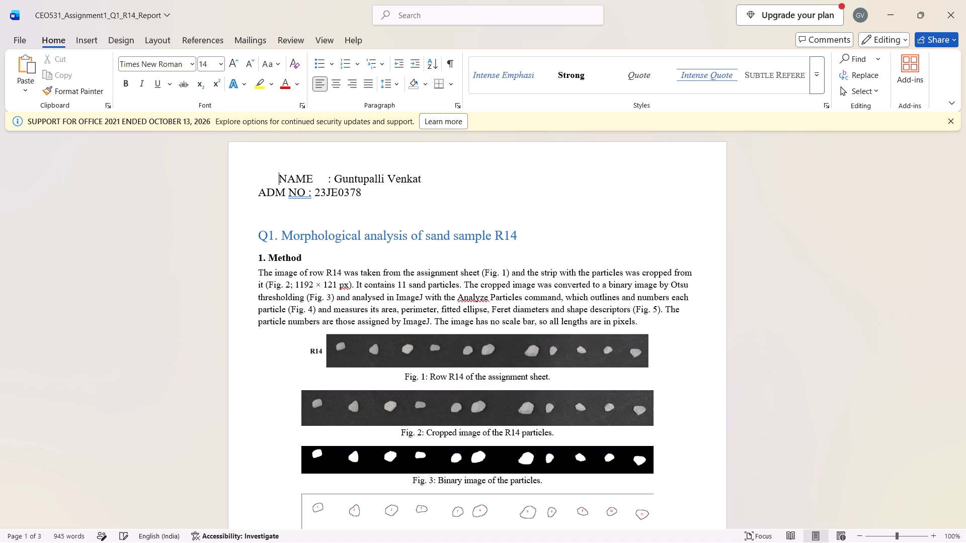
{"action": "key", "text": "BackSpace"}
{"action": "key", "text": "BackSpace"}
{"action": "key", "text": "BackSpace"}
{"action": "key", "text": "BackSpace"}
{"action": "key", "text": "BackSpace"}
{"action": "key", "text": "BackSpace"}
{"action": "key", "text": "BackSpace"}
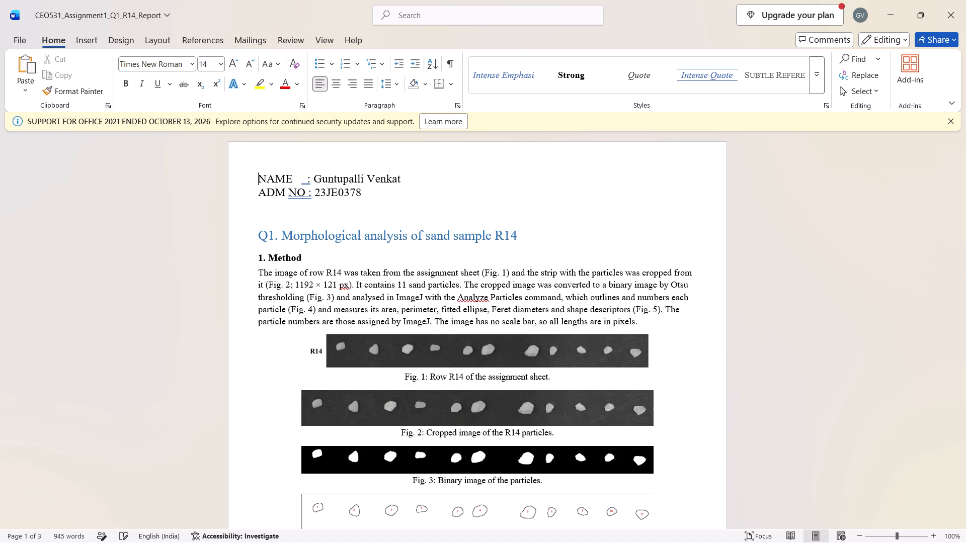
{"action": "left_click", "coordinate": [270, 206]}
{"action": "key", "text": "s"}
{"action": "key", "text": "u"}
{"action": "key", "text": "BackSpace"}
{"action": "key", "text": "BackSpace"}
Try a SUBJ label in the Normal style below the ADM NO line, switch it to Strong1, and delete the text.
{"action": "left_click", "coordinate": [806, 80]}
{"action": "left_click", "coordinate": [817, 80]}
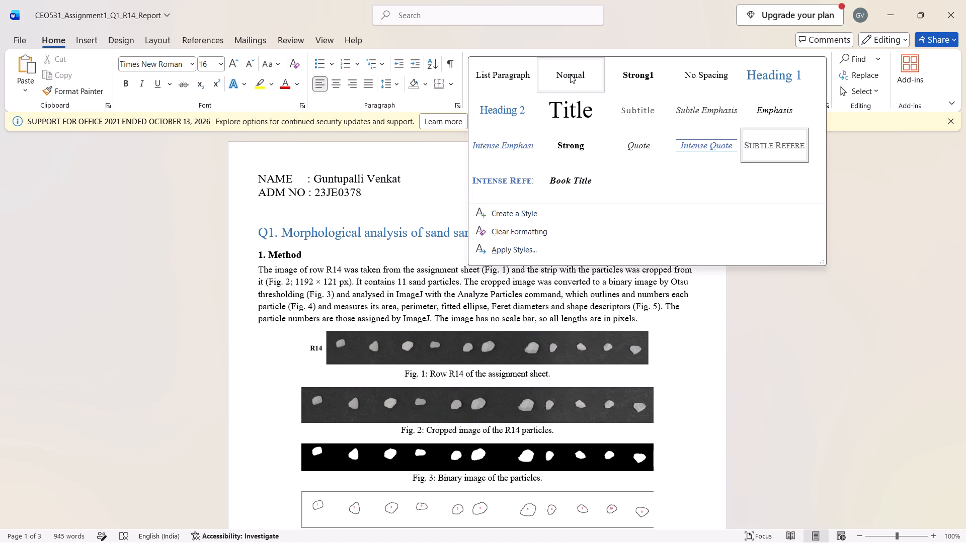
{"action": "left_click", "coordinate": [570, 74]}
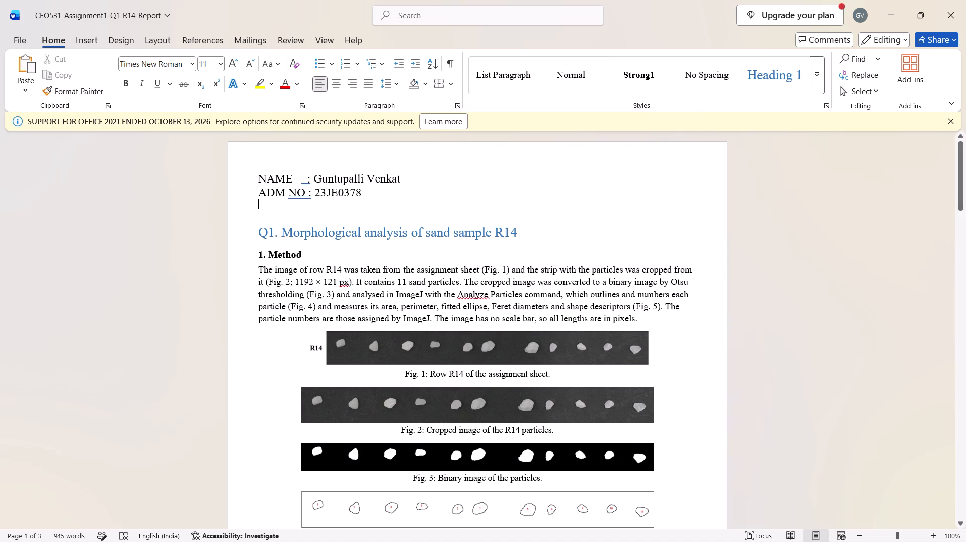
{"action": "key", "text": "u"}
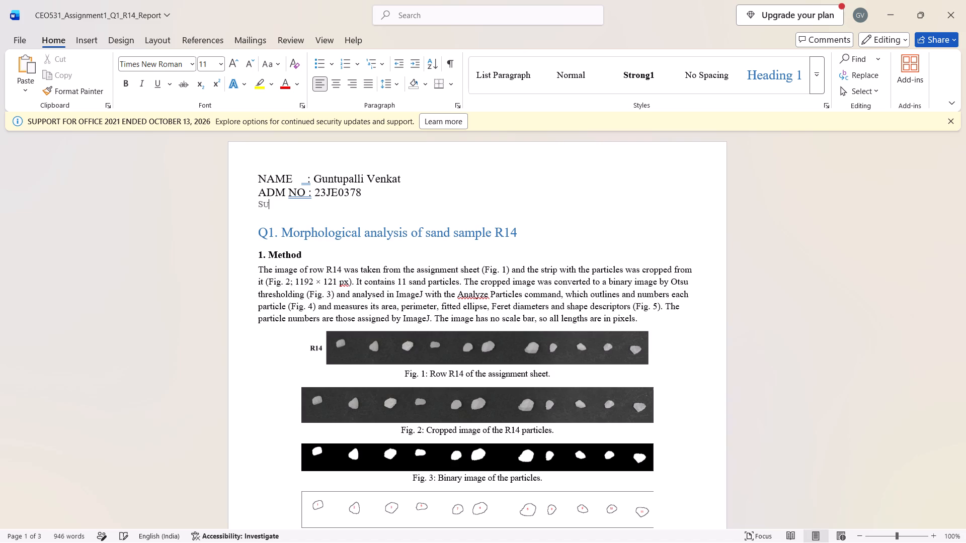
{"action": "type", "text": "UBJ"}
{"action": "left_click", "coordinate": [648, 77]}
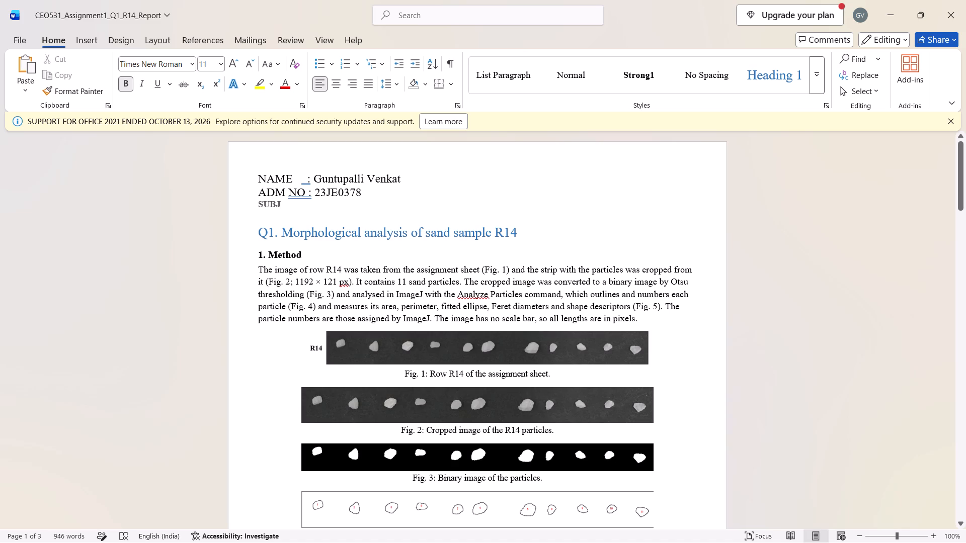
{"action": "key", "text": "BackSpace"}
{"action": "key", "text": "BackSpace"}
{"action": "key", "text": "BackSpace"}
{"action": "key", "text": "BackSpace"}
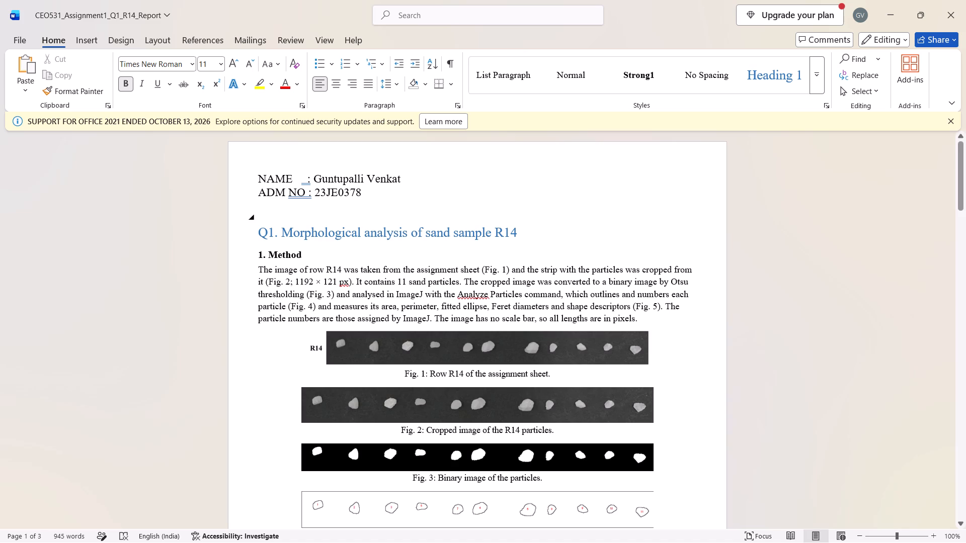
Apply the Normal style to the ADM NO line and set its text to 14 pt.
{"action": "left_click", "coordinate": [381, 189]}
{"action": "left_click", "coordinate": [813, 69]}
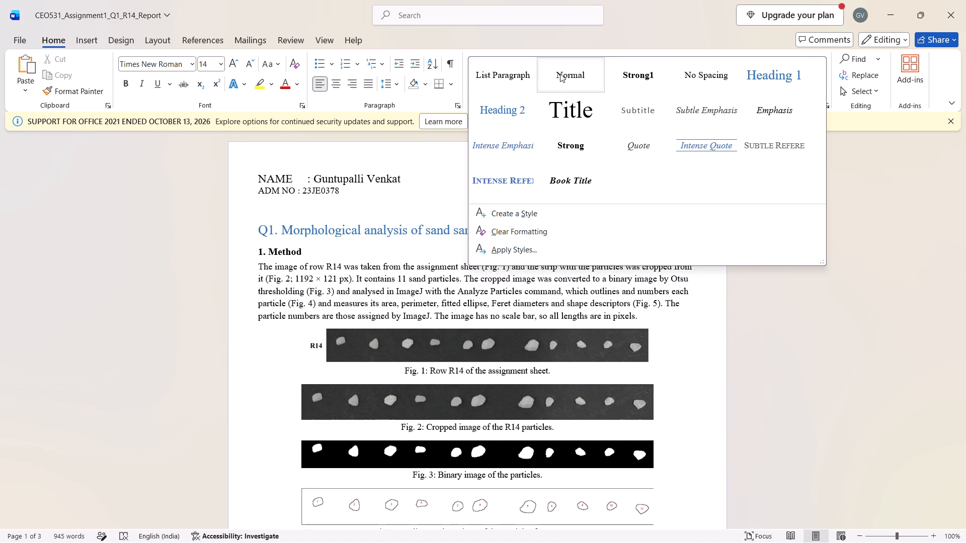
{"action": "left_click", "coordinate": [561, 72]}
{"action": "left_click_drag", "start_coordinate": [255, 192], "coordinate": [326, 187]}
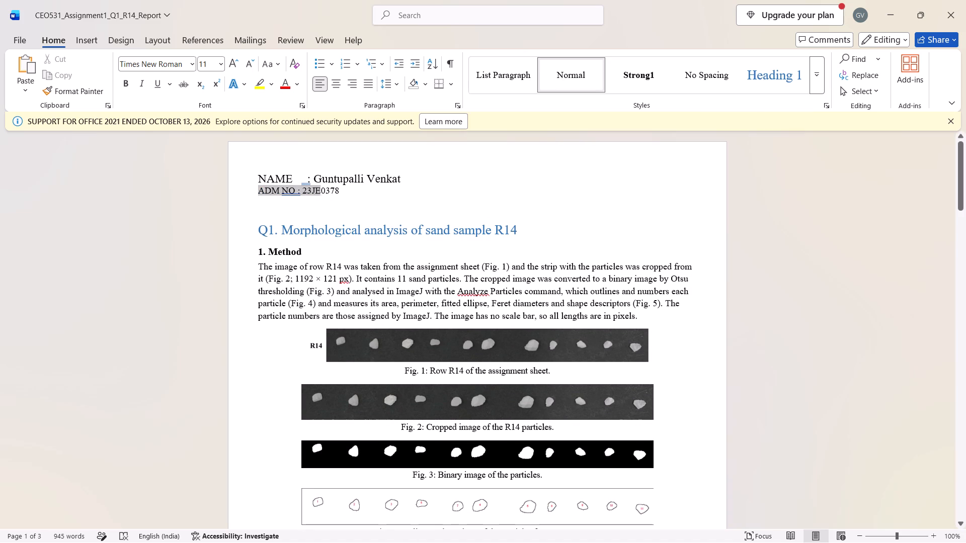
{"action": "left_click_drag", "start_coordinate": [326, 187], "coordinate": [334, 192]}
{"action": "left_click", "coordinate": [430, 150]}
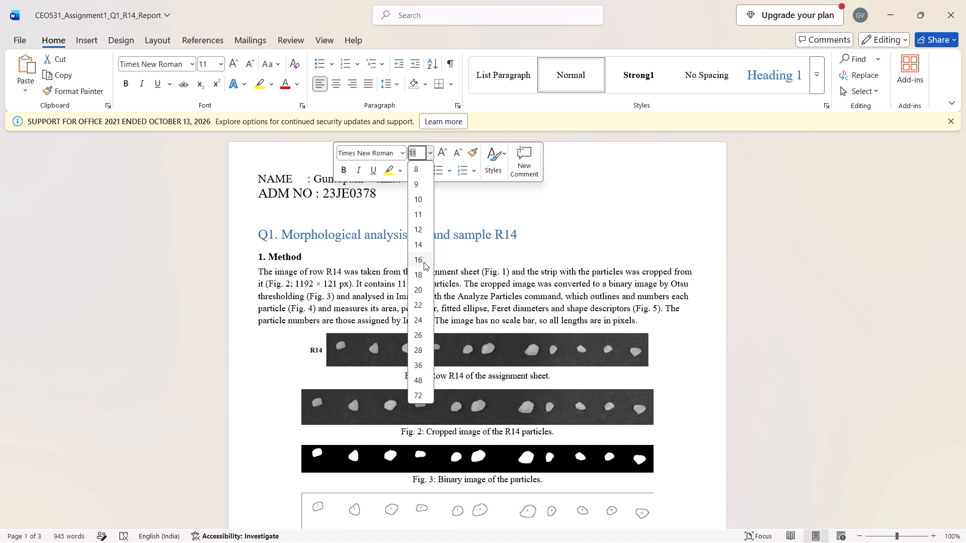
{"action": "left_click", "coordinate": [424, 249]}
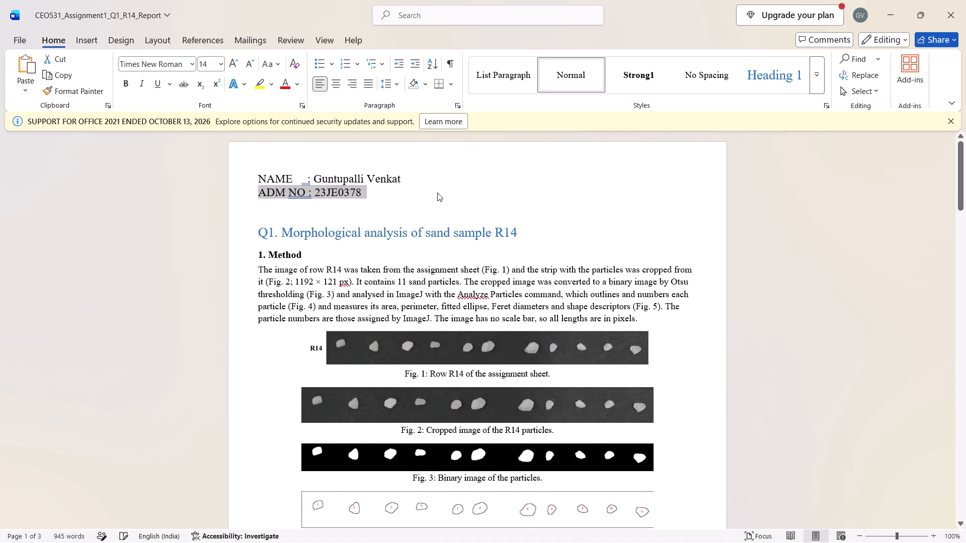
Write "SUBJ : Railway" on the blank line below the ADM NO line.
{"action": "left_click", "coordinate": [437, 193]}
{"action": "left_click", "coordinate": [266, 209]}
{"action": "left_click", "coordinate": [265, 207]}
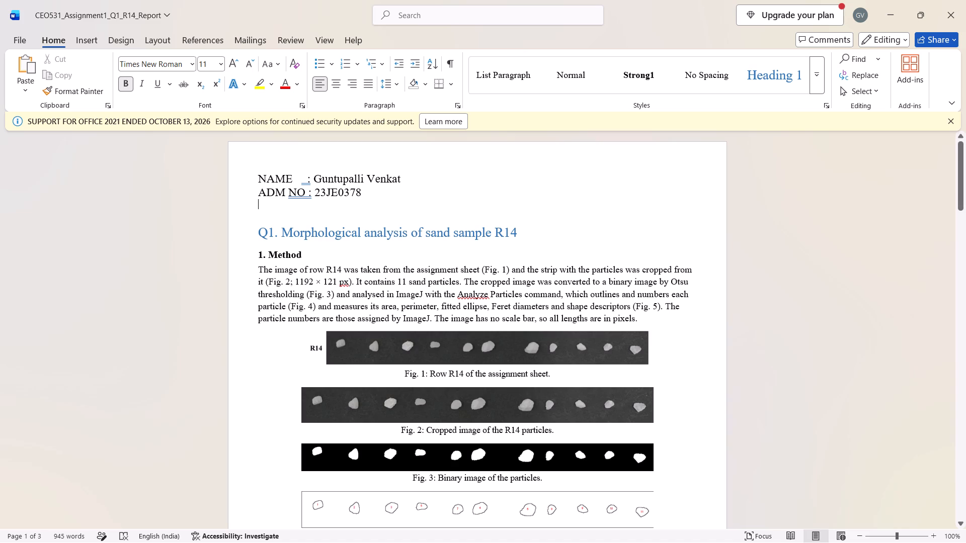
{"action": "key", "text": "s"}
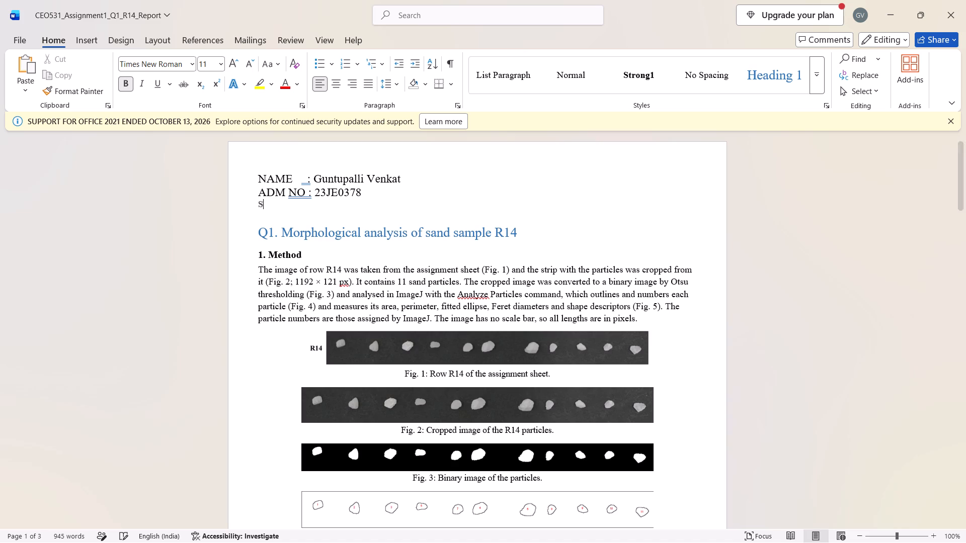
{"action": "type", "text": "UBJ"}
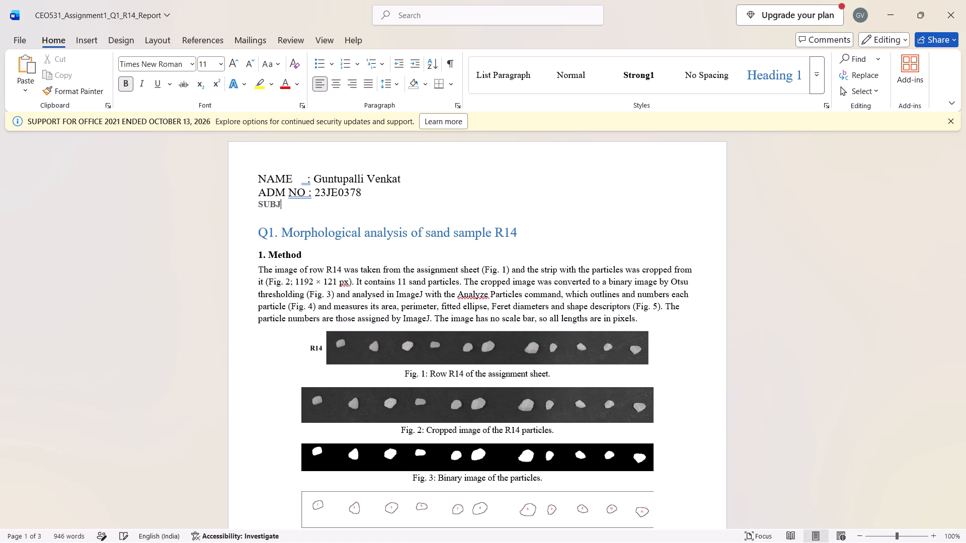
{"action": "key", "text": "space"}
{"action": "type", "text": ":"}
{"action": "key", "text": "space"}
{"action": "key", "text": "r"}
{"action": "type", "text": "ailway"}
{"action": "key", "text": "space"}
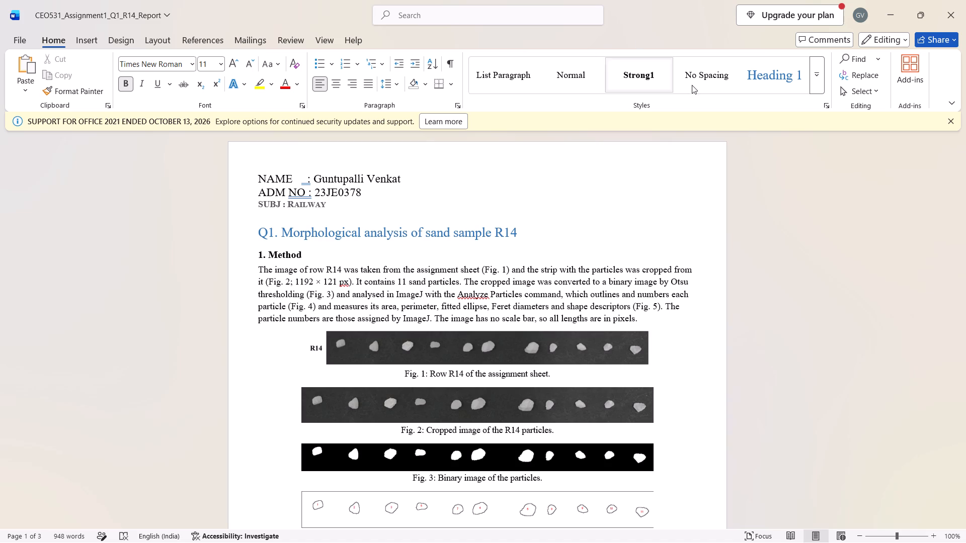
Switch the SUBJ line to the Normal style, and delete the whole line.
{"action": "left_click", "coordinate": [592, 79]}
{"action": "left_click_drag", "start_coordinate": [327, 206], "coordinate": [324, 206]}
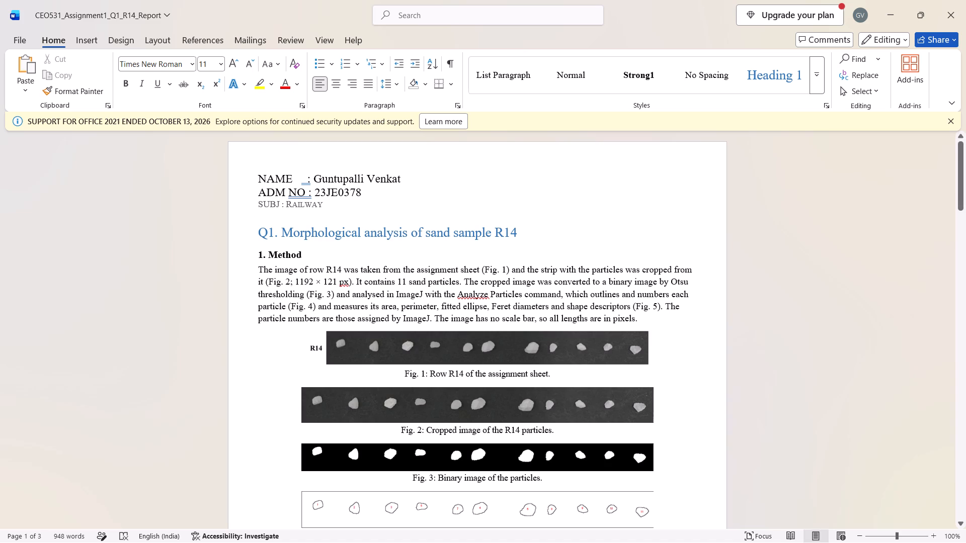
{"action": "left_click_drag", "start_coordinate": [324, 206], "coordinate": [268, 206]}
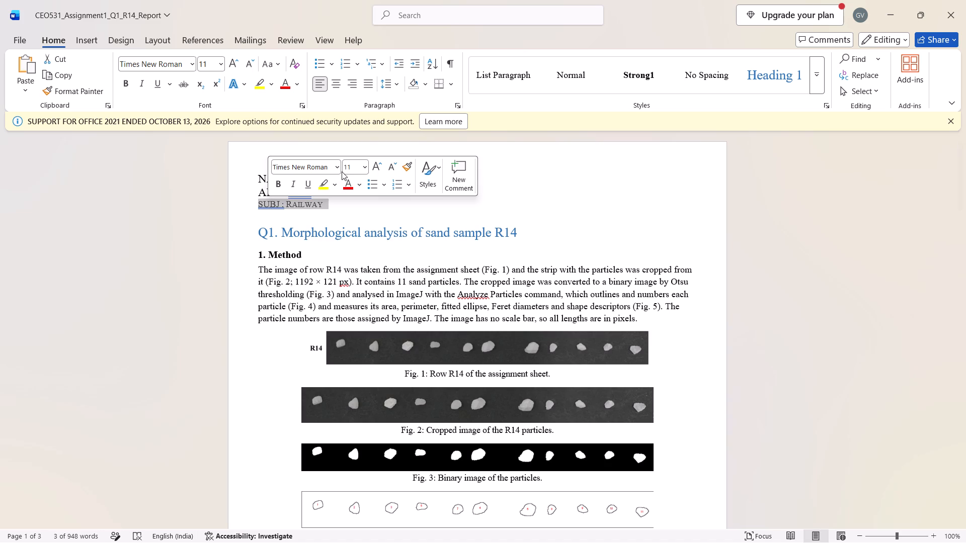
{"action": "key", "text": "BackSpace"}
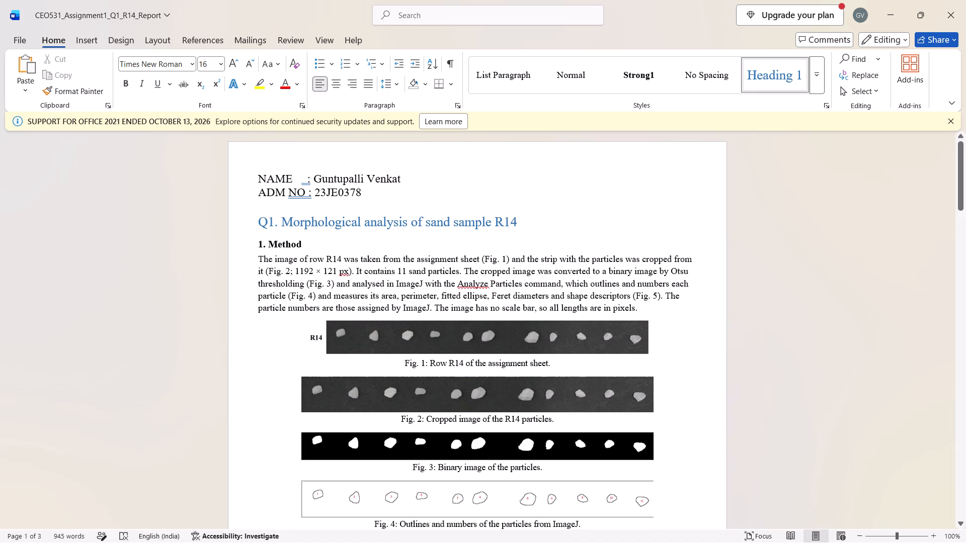
Apply the Normal style to the blank line below the ADM NO line and write "SUBJ : Railway Geotechnics" on it.
{"action": "left_click", "coordinate": [579, 71]}
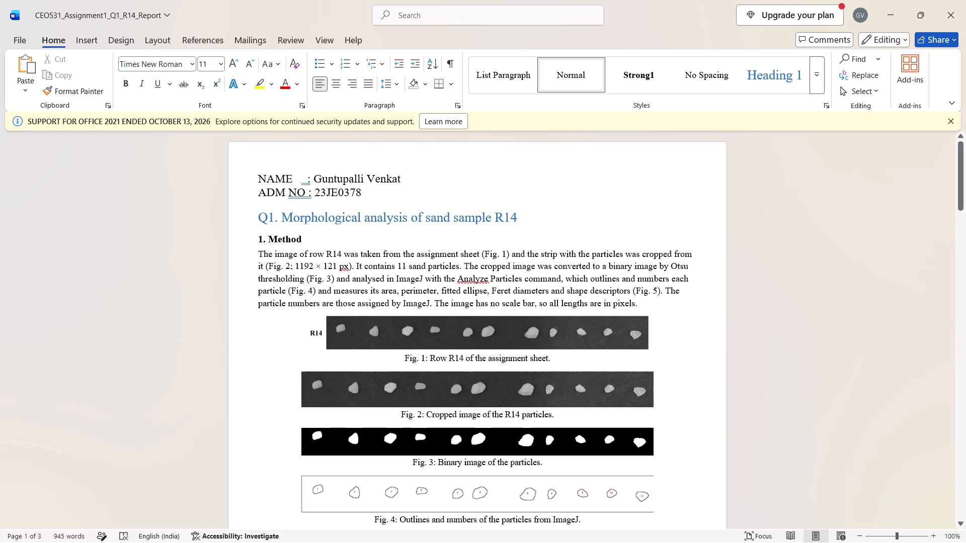
{"action": "type", "text": "SUBJ"}
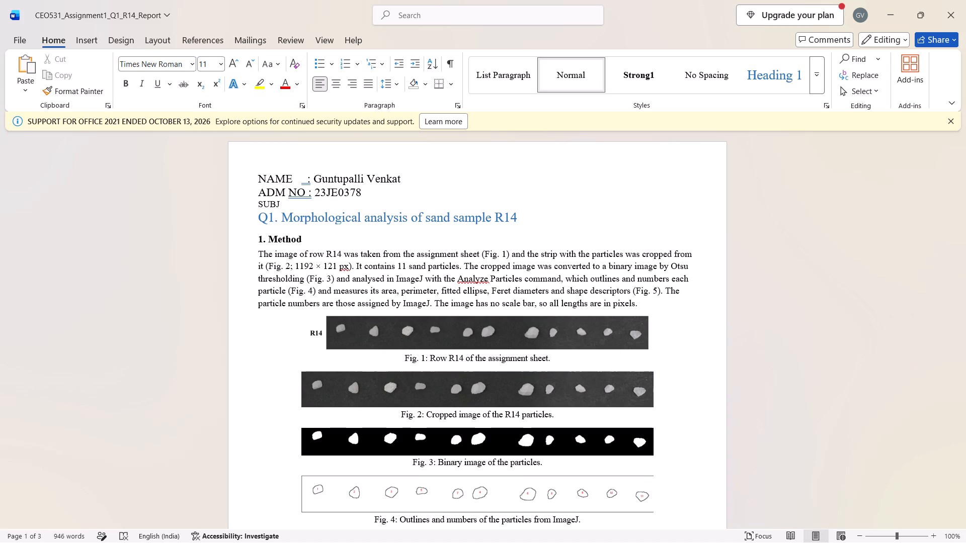
{"action": "key", "text": "space"}
{"action": "type", "text": ":"}
{"action": "key", "text": "space"}
{"action": "type", "text": "ailwa"}
{"action": "type", "text": "eotechnics"}
Append the course code "(CEO531)" directly after "Geotechnics" on the SUBJ line, with no space before the bracket.
{"action": "key", "text": "space"}
{"action": "key", "text": "shift+parenleft"}
{"action": "left_click", "coordinate": [368, 205]}
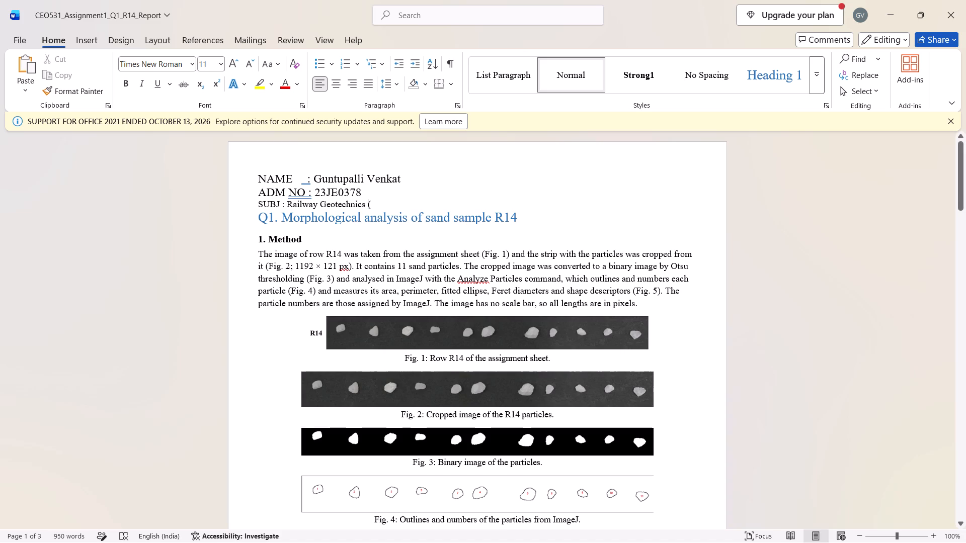
{"action": "key", "text": "BackSpace"}
{"action": "left_click", "coordinate": [376, 207]}
{"action": "type", "text": "CEO"}
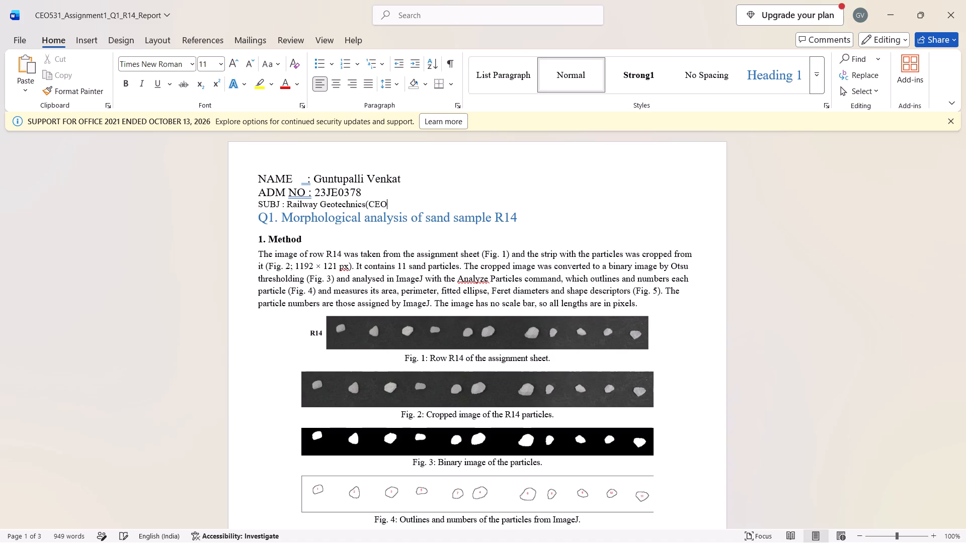
{"action": "type", "text": "52"}
{"action": "key", "text": "BackSpace"}
{"action": "type", "text": "31"}
{"action": "key", "text": "shift+parenright"}
Add a new line below the SUBJ line reading "ASSIGNMENT : 1".
{"action": "key", "text": "Return"}
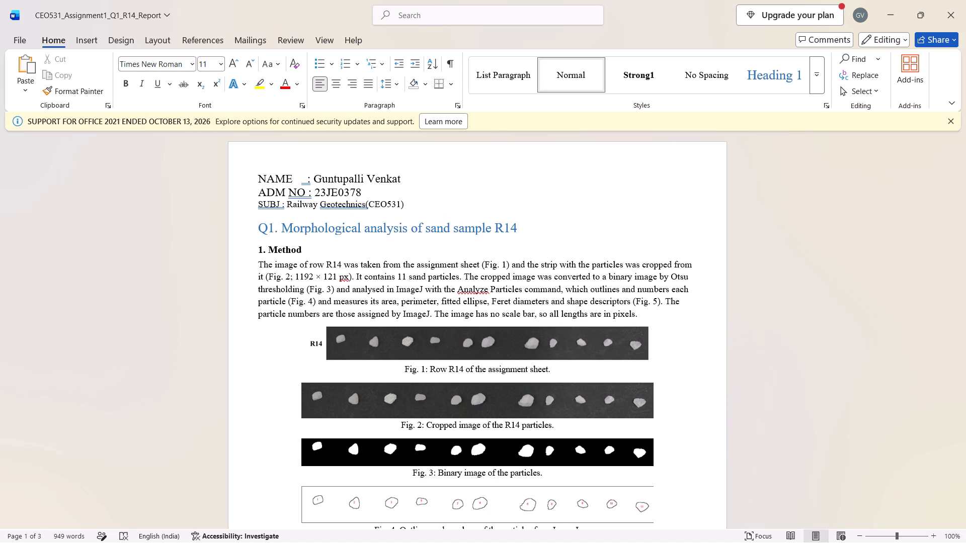
{"action": "key", "text": "a"}
{"action": "type", "text": "ssig"}
{"action": "key", "text": "BackSpace"}
{"action": "key", "text": "BackSpace"}
{"action": "key", "text": "BackSpace"}
{"action": "type", "text": "SSIGNMENT"}
{"action": "key", "text": "space"}
{"action": "type", "text": ": 1"}
Set the text of the SUBJ and ASSIGNMENT lines to 14 pt.
{"action": "left_click_drag", "start_coordinate": [259, 204], "coordinate": [260, 204]}
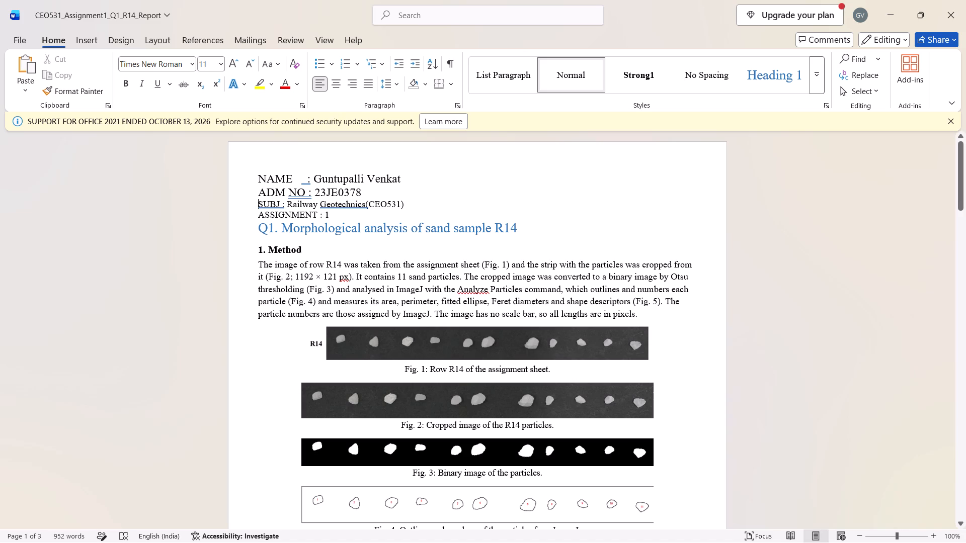
{"action": "left_click_drag", "start_coordinate": [260, 204], "coordinate": [321, 213]}
{"action": "left_click", "coordinate": [350, 214]}
{"action": "left_click_drag", "start_coordinate": [258, 204], "coordinate": [328, 215]}
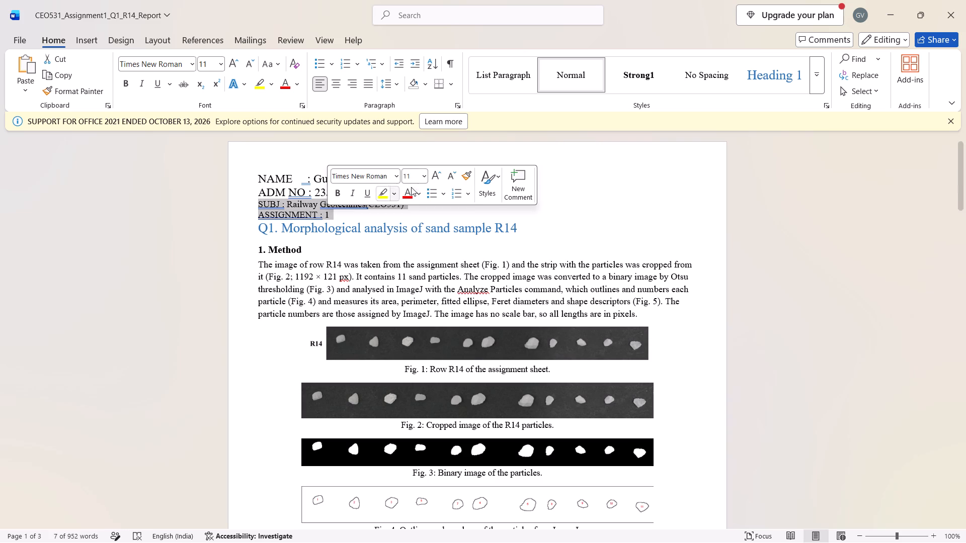
{"action": "left_click", "coordinate": [423, 178]}
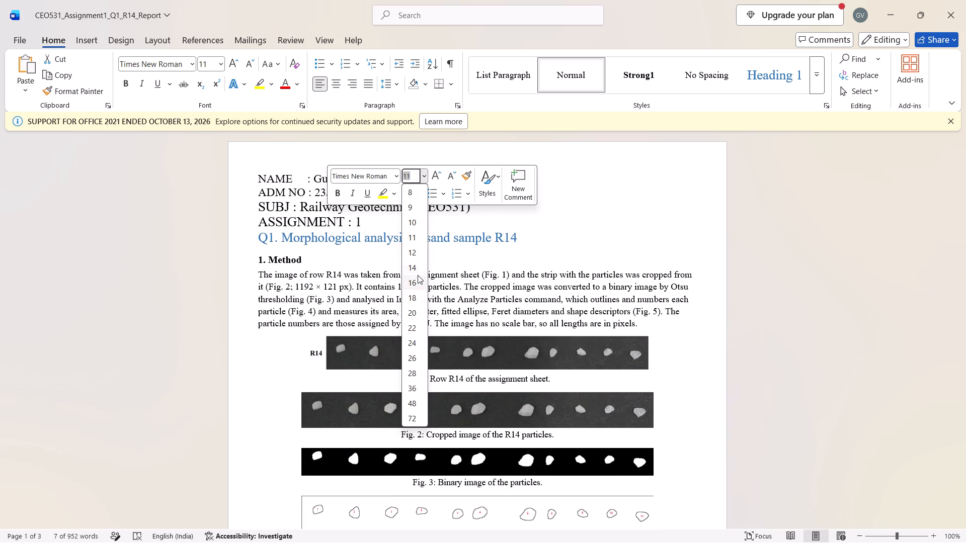
{"action": "left_click", "coordinate": [416, 268]}
{"action": "left_click", "coordinate": [396, 210]}
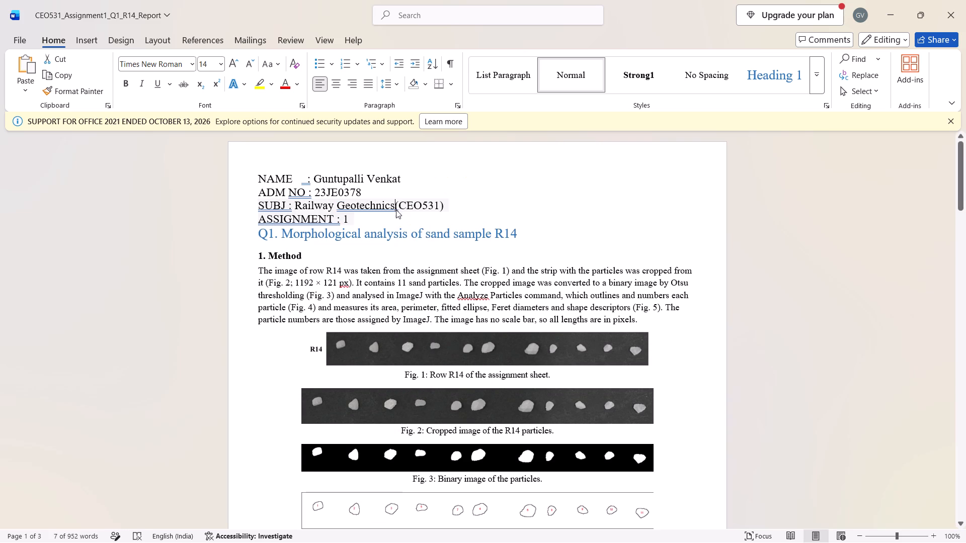
Insert two blank lines between the ASSIGNMENT line and the Q1 heading.
{"action": "left_click", "coordinate": [350, 221]}
{"action": "key", "text": "Return"}
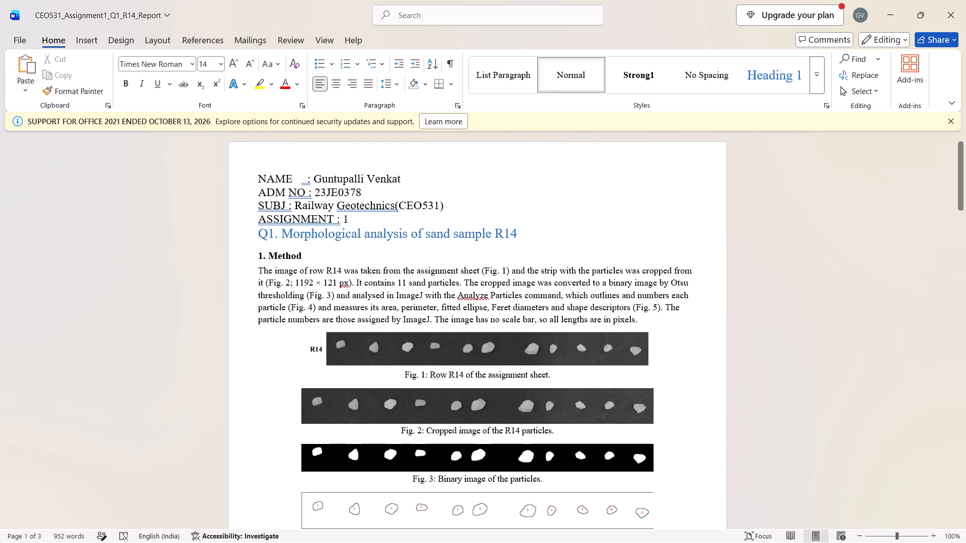
{"action": "key", "text": "Return"}
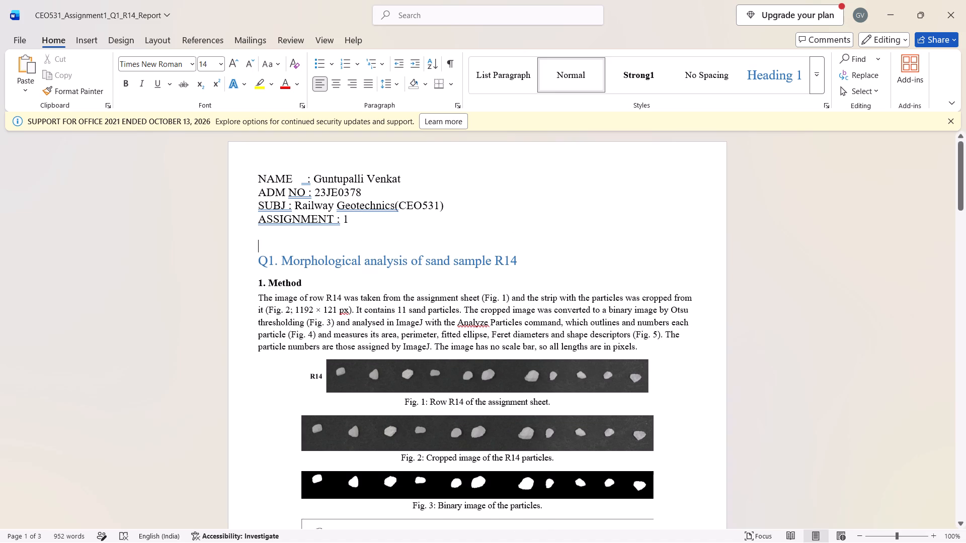
{"action": "left_click", "coordinate": [433, 215]}
{"action": "left_click", "coordinate": [507, 227]}
{"action": "scroll", "coordinate": [507, 227], "scroll_direction": "down", "scroll_amount": 1}
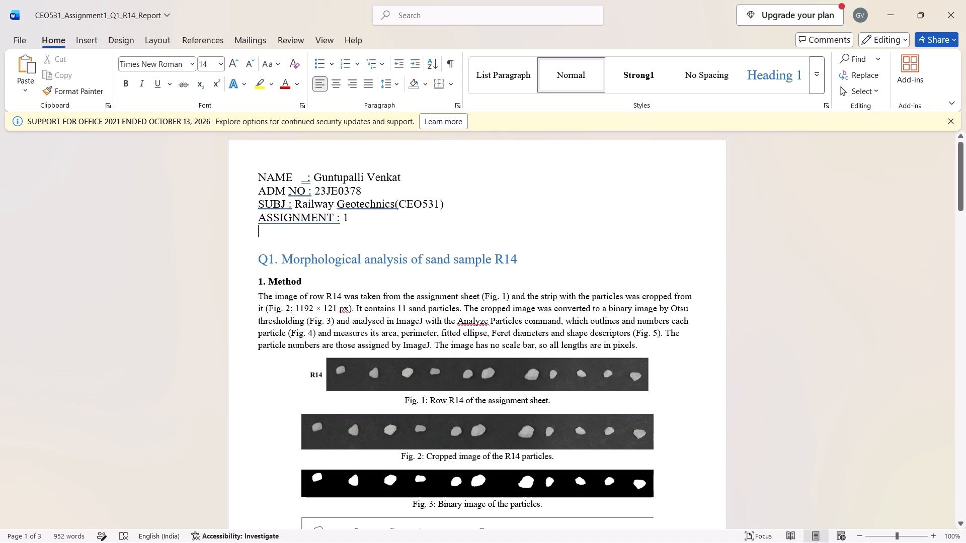
Change the font of the NAME, ADM NO, SUBJ and ASSIGNMENT lines to Calibri (Body).
{"action": "left_click_drag", "start_coordinate": [257, 174], "coordinate": [359, 222]}
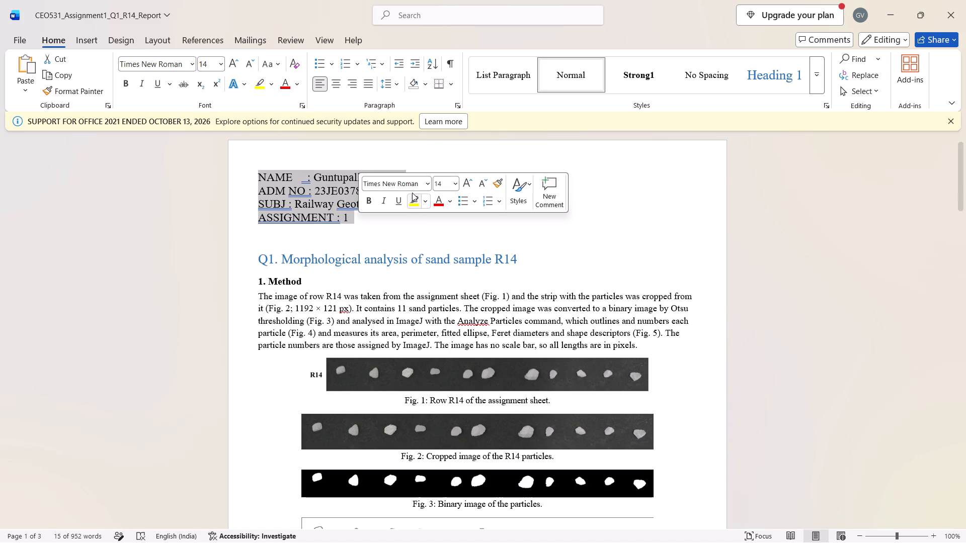
{"action": "left_click", "coordinate": [426, 185]}
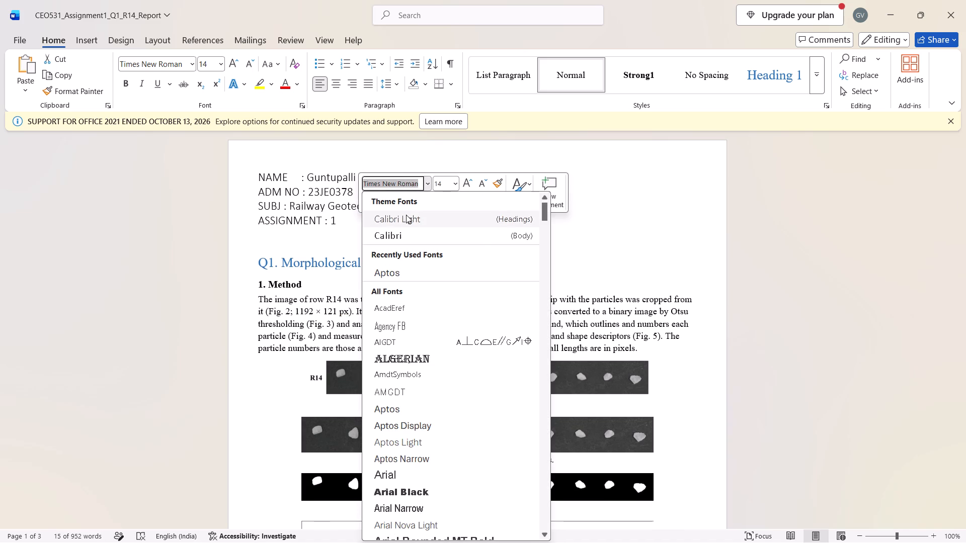
{"action": "left_click", "coordinate": [394, 240]}
{"action": "left_click", "coordinate": [492, 228]}
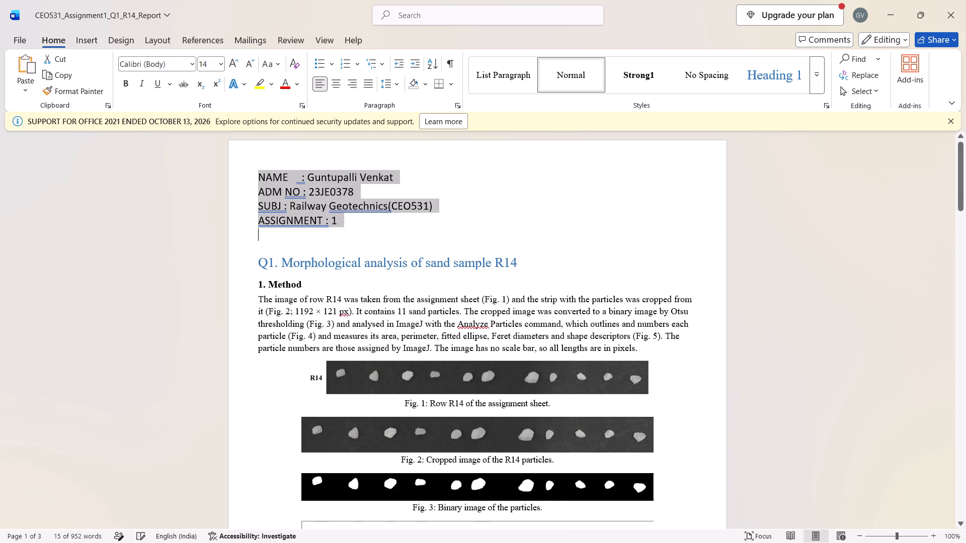
Add seven spaces before the colon on the SUBJ line to align it with the colons of the lines above.
{"action": "left_click", "coordinate": [285, 206]}
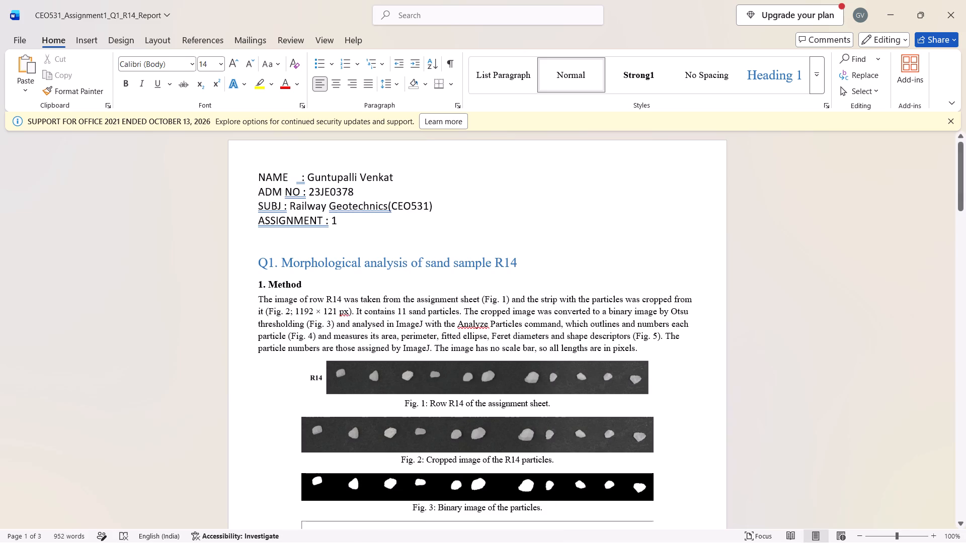
{"action": "left_click", "coordinate": [284, 206]}
{"action": "key", "text": "space"}
{"action": "key", "text": "space"}
{"action": "key", "text": "space"}
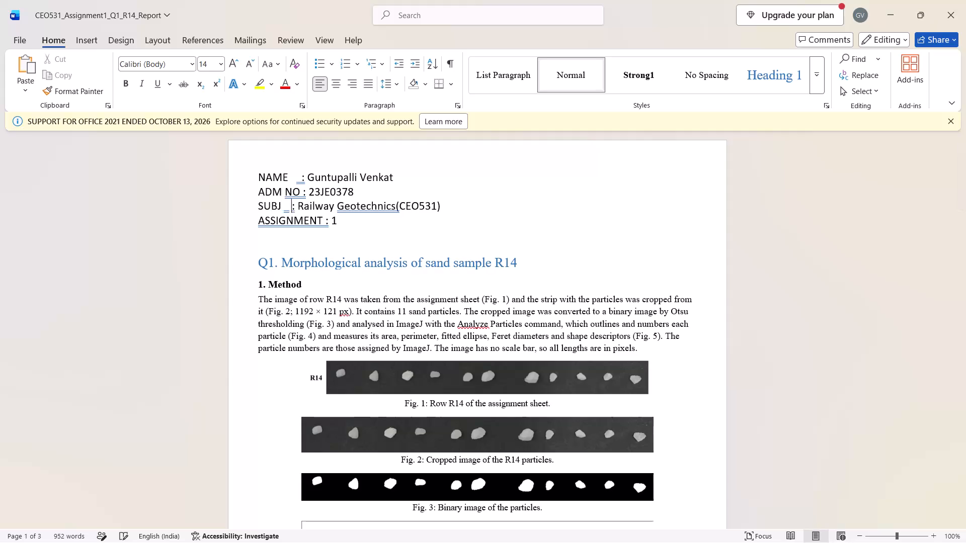
{"action": "key", "text": "space"}
{"action": "key", "text": "space"}
{"action": "key", "text": "space"}
{"action": "key", "text": "space"}
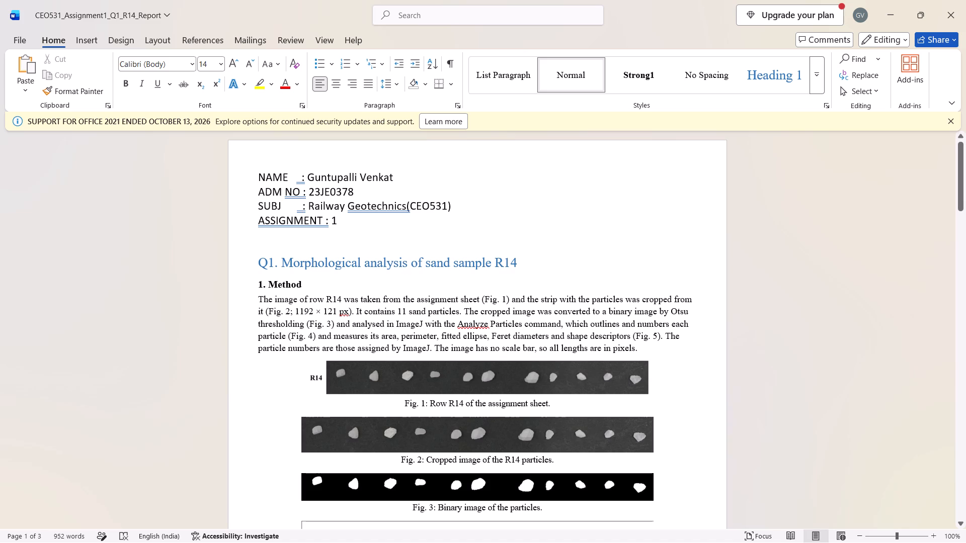
{"action": "key", "text": "BackSpace"}
{"action": "key", "text": "BackSpace"}
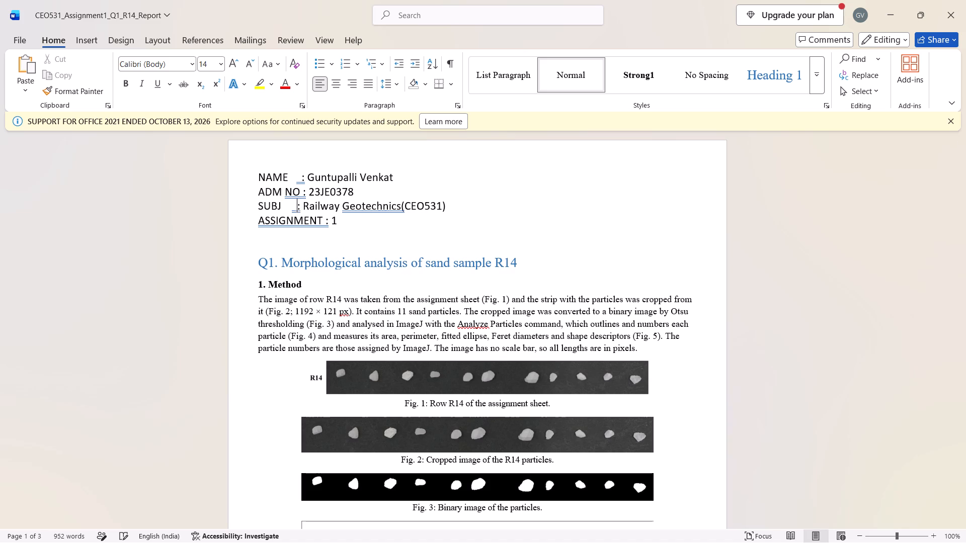
{"action": "key", "text": "space"}
{"action": "key", "text": "space"}
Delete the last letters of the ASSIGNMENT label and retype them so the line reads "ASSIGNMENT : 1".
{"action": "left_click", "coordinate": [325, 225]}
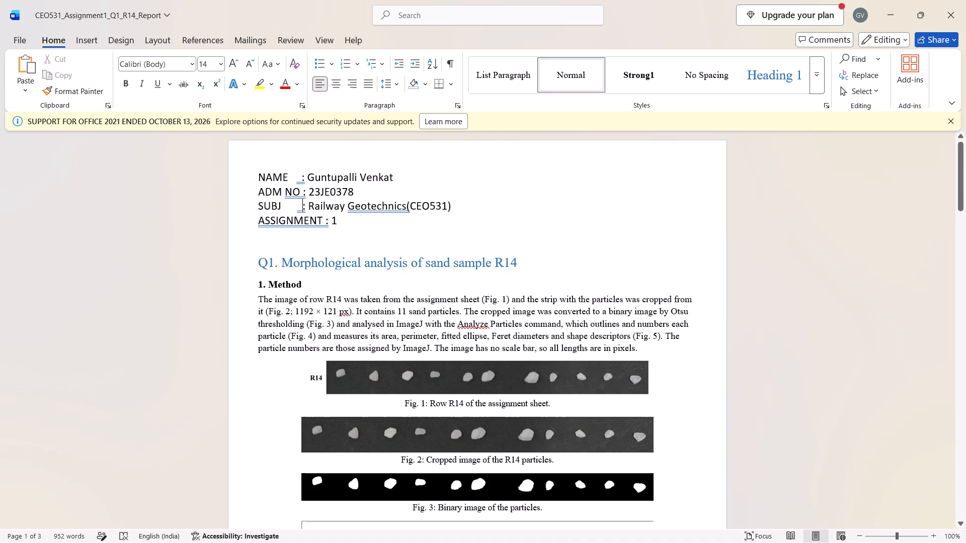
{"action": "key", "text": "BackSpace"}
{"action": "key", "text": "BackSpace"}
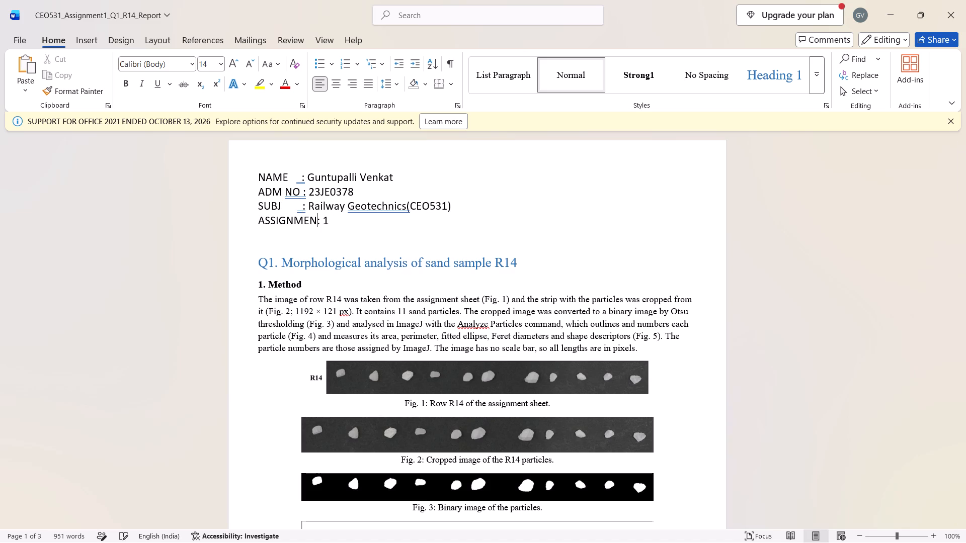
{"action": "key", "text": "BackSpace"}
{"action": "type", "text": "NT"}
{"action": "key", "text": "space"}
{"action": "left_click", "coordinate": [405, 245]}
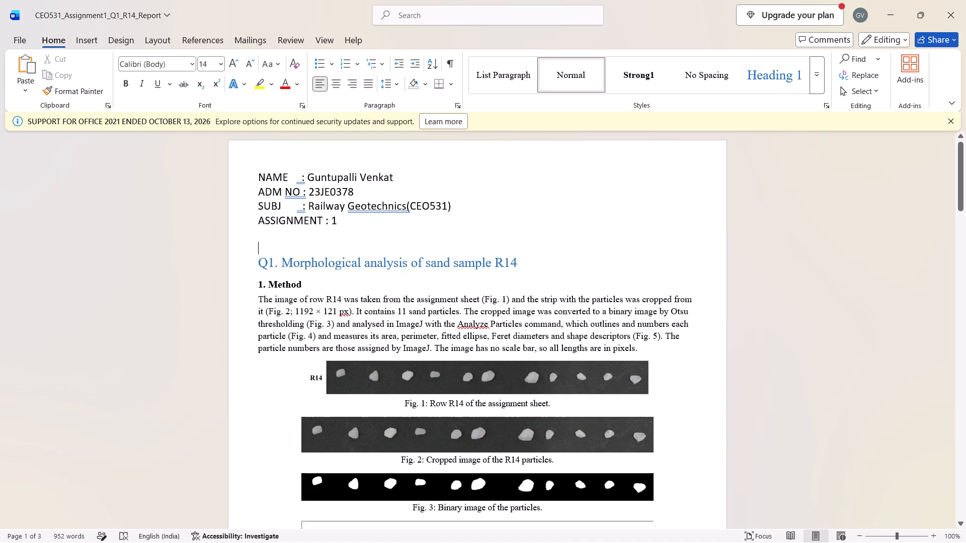
Delete three spaces before the colon on the NAME line.
{"action": "left_click", "coordinate": [299, 178]}
{"action": "key", "text": "BackSpace"}
{"action": "key", "text": "BackSpace"}
{"action": "key", "text": "BackSpace"}
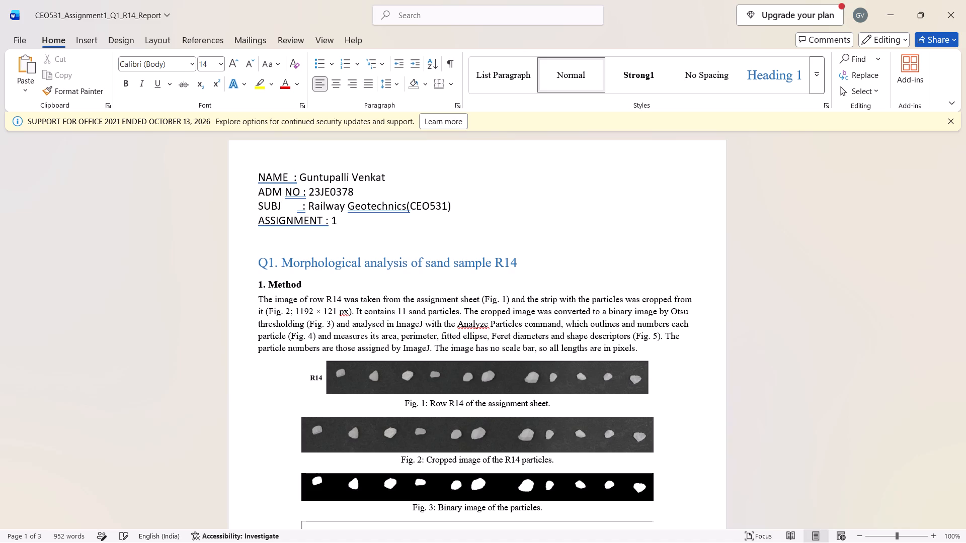
Delete five spaces before the colon on the SUBJ line.
{"action": "left_click", "coordinate": [304, 207]}
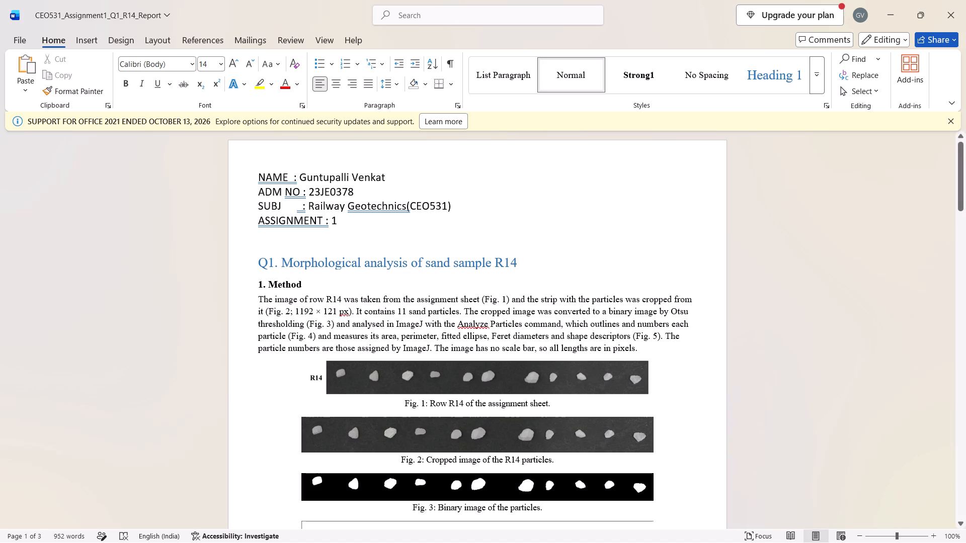
{"action": "left_click", "coordinate": [301, 209]}
{"action": "key", "text": "BackSpace"}
{"action": "key", "text": "BackSpace"}
{"action": "key", "text": "BackSpace"}
{"action": "key", "text": "BackSpace"}
{"action": "key", "text": "BackSpace"}
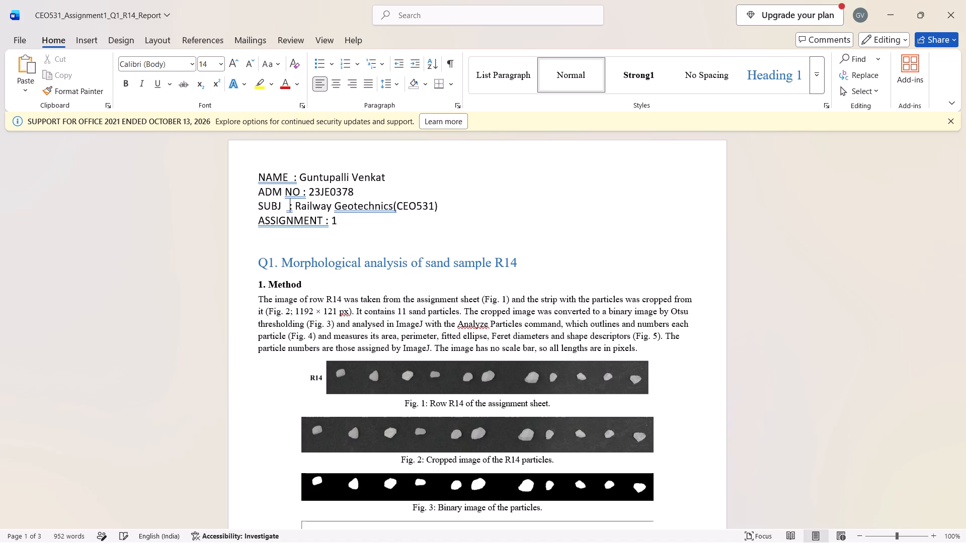
{"action": "left_click", "coordinate": [527, 223]}
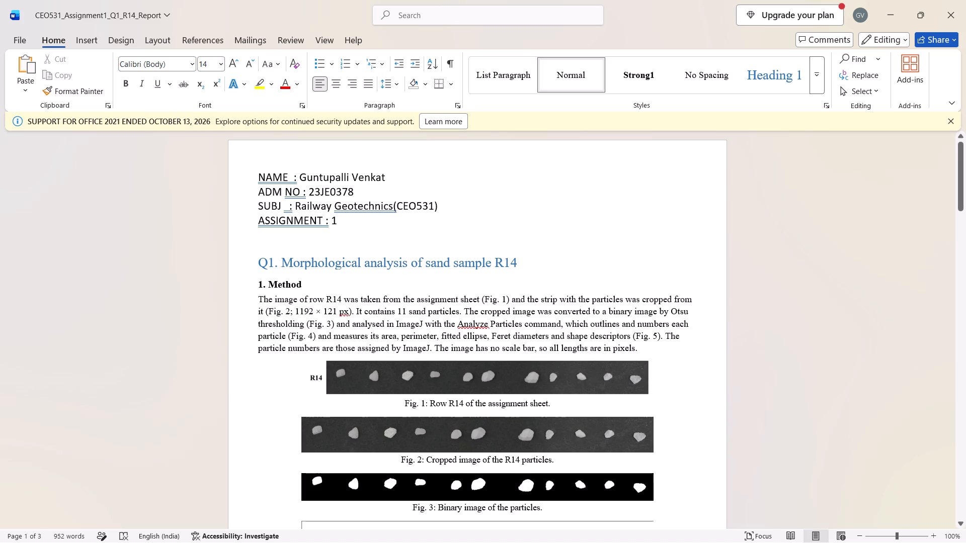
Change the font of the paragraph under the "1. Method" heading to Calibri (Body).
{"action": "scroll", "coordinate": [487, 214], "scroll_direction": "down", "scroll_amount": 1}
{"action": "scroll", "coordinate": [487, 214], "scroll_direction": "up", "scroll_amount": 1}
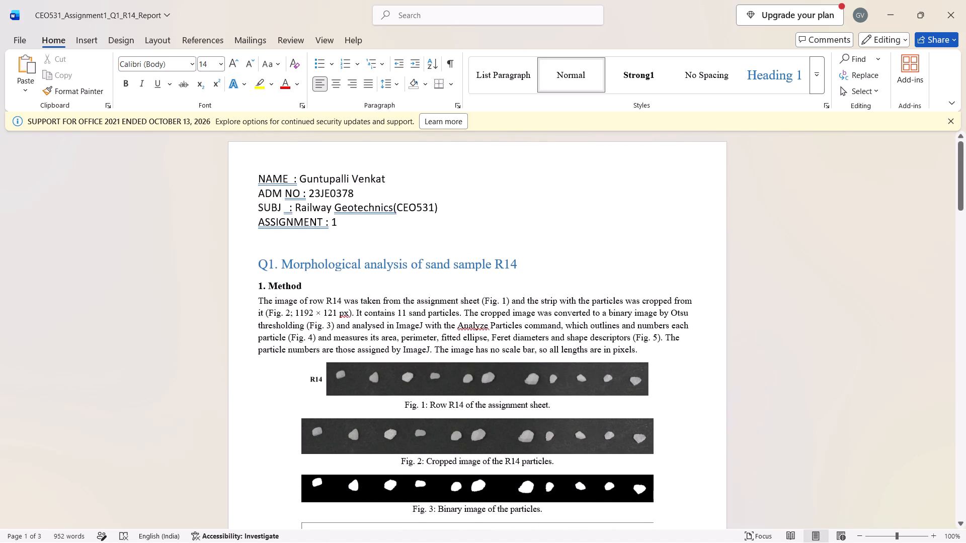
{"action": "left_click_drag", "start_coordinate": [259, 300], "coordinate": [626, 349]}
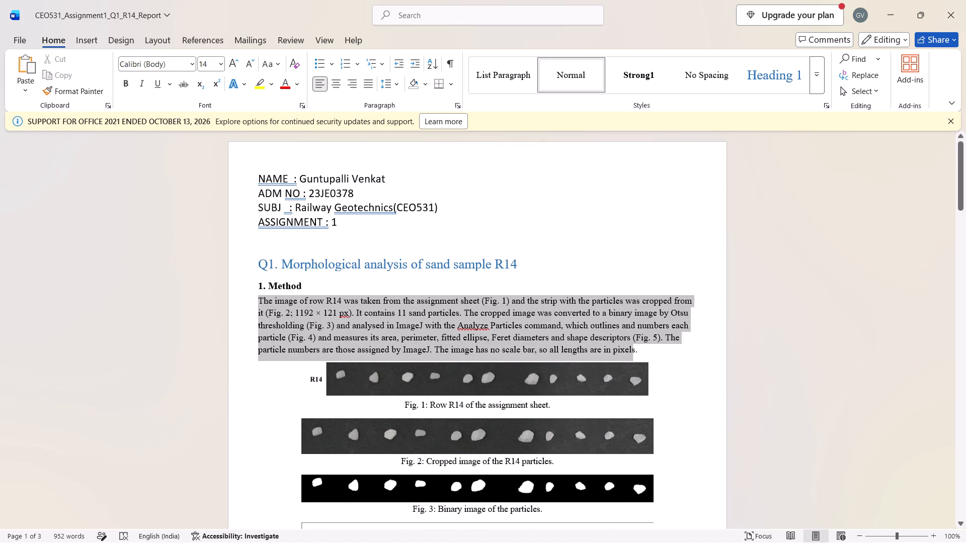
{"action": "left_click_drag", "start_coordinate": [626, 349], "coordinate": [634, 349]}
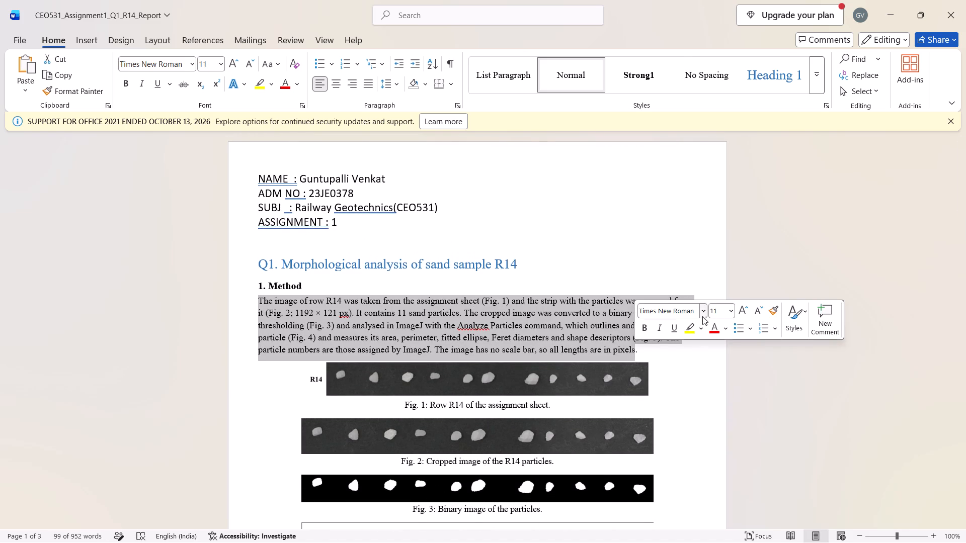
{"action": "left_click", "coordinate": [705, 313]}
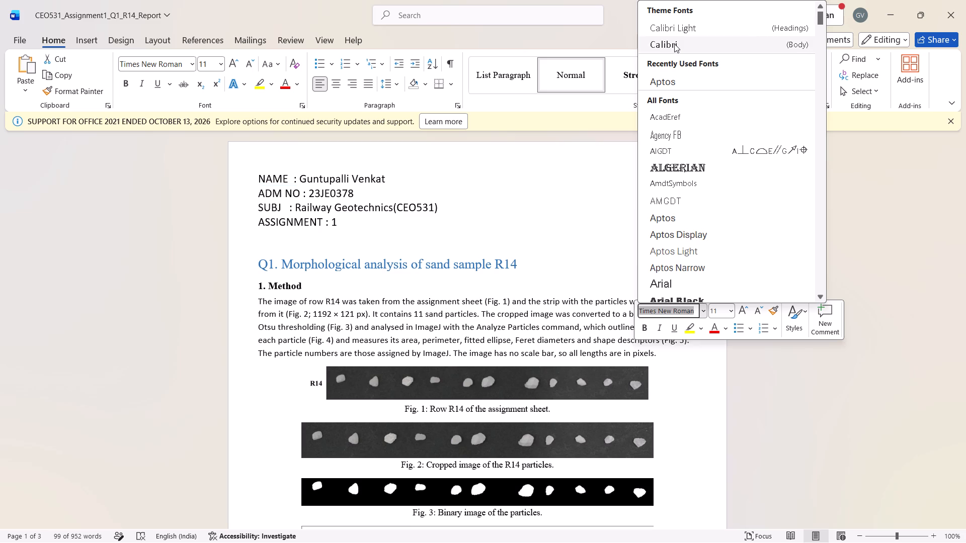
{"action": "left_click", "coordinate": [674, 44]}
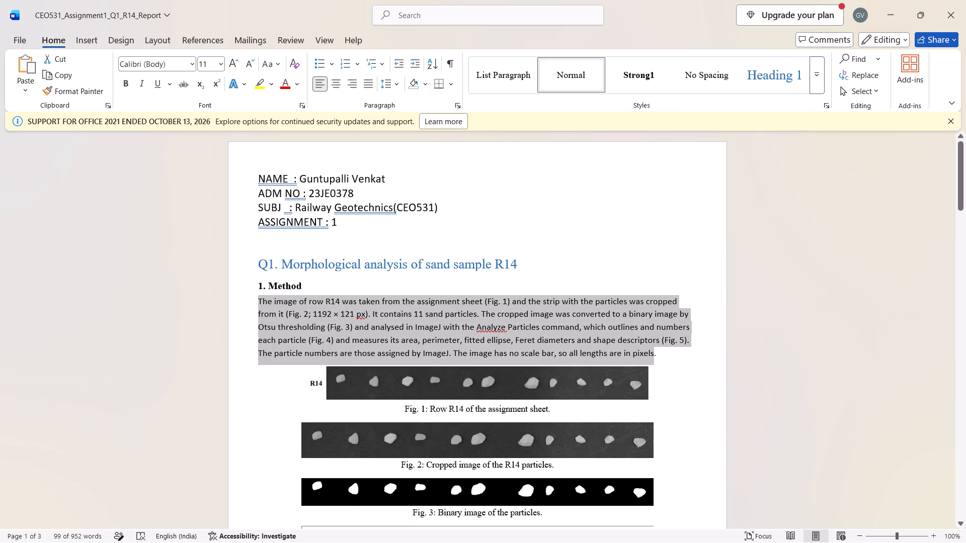
Set the font size to 12 for everything from the "1. Method" heading through the end of the Conclusion.
{"action": "left_click_drag", "start_coordinate": [660, 354], "coordinate": [294, 293]}
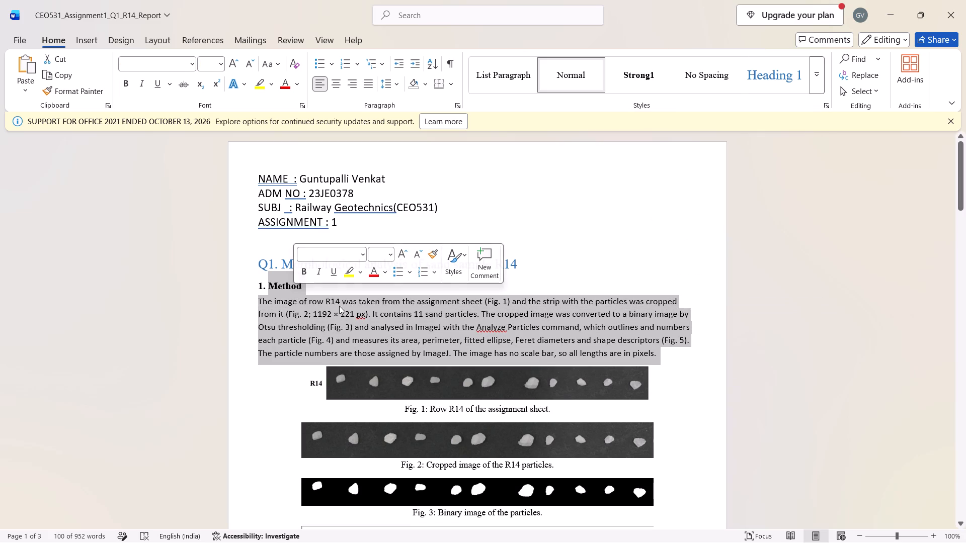
{"action": "left_click", "coordinate": [374, 289]}
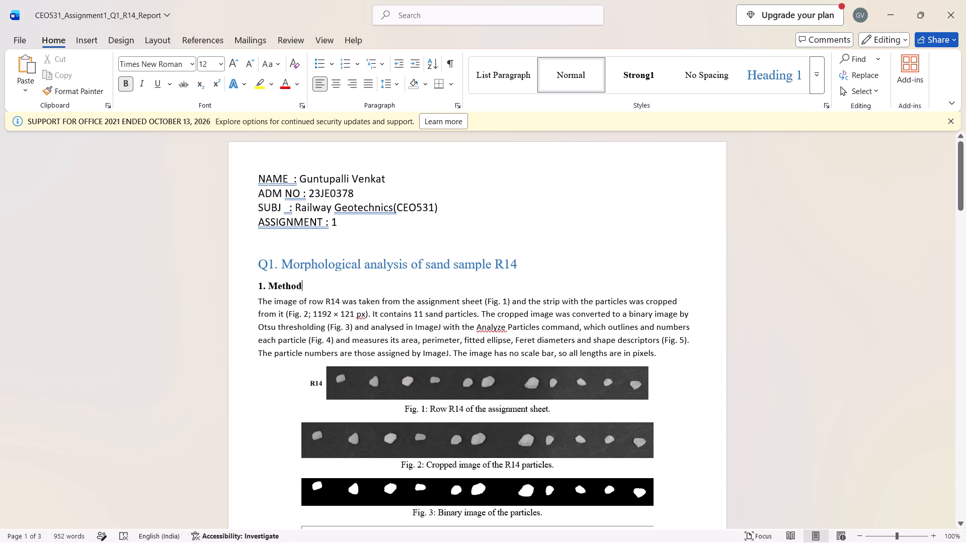
{"action": "left_click_drag", "start_coordinate": [257, 284], "coordinate": [569, 542]}
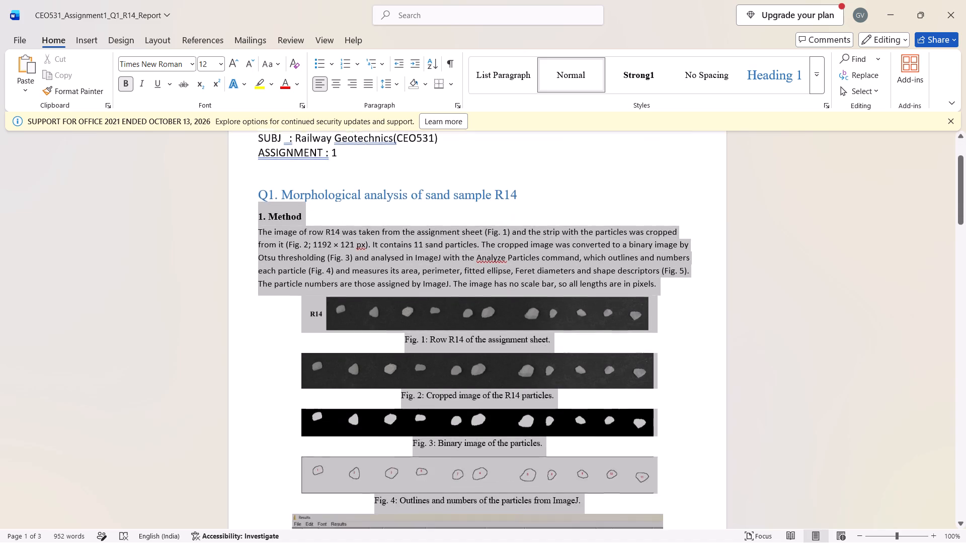
{"action": "left_click_drag", "start_coordinate": [569, 542], "coordinate": [570, 542]}
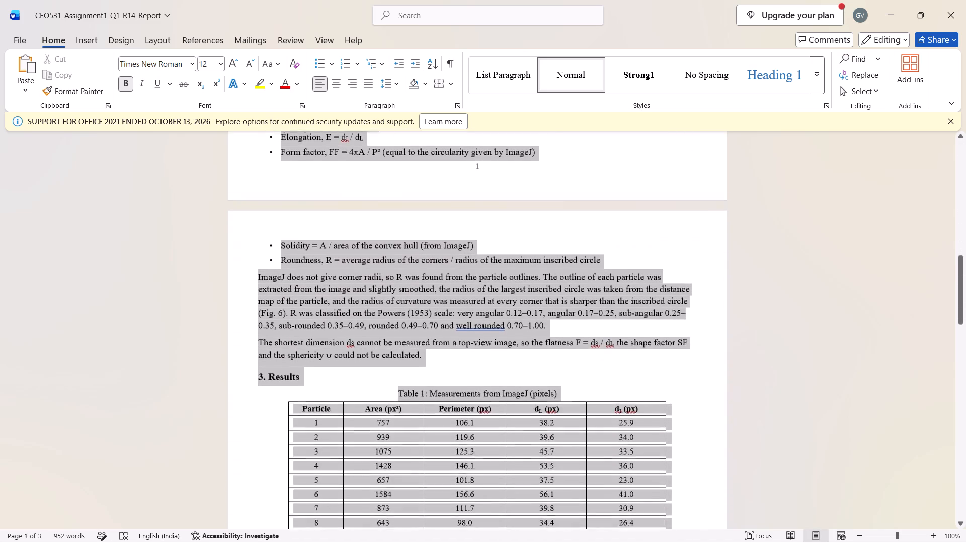
{"action": "left_click_drag", "start_coordinate": [570, 542], "coordinate": [570, 542]}
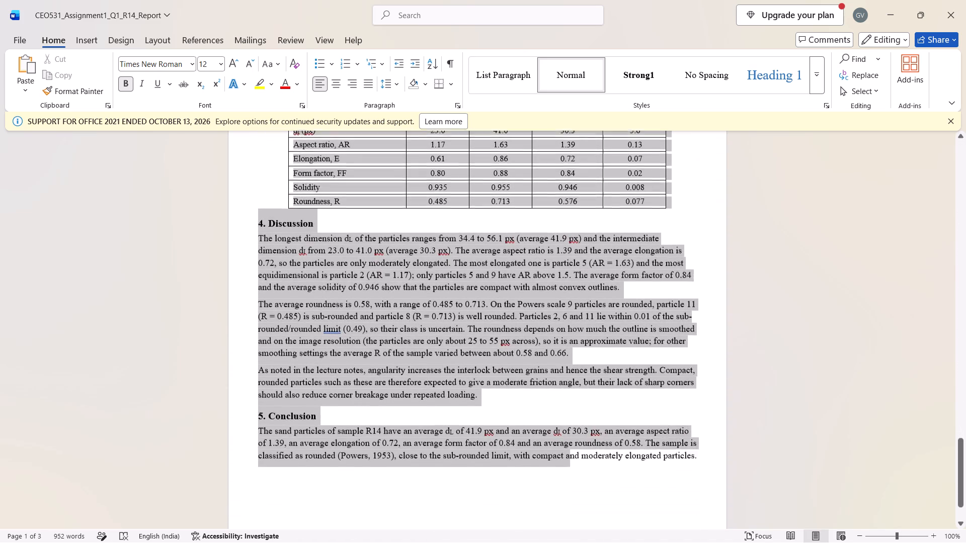
{"action": "left_click_drag", "start_coordinate": [570, 542], "coordinate": [709, 421]}
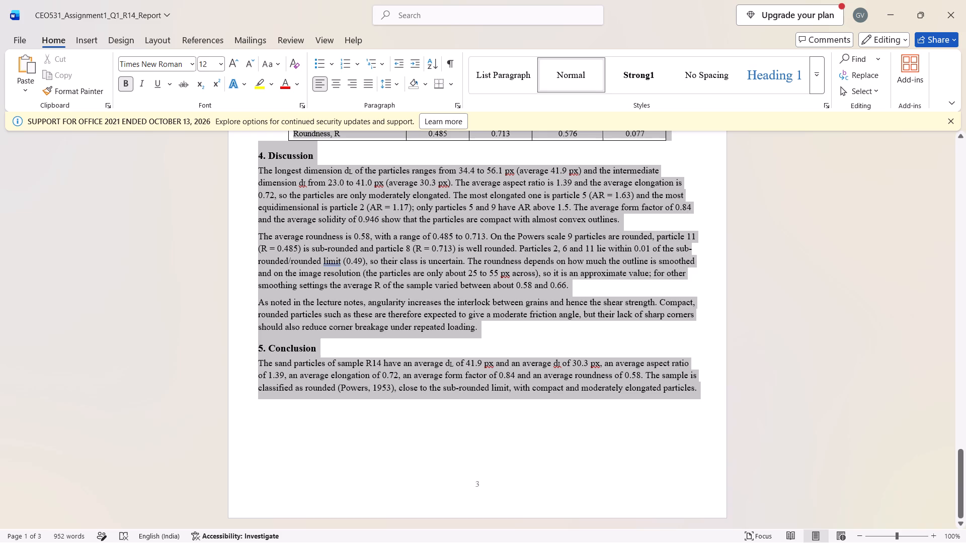
{"action": "left_click_drag", "start_coordinate": [709, 421], "coordinate": [709, 420]}
{"action": "left_click", "coordinate": [807, 382]}
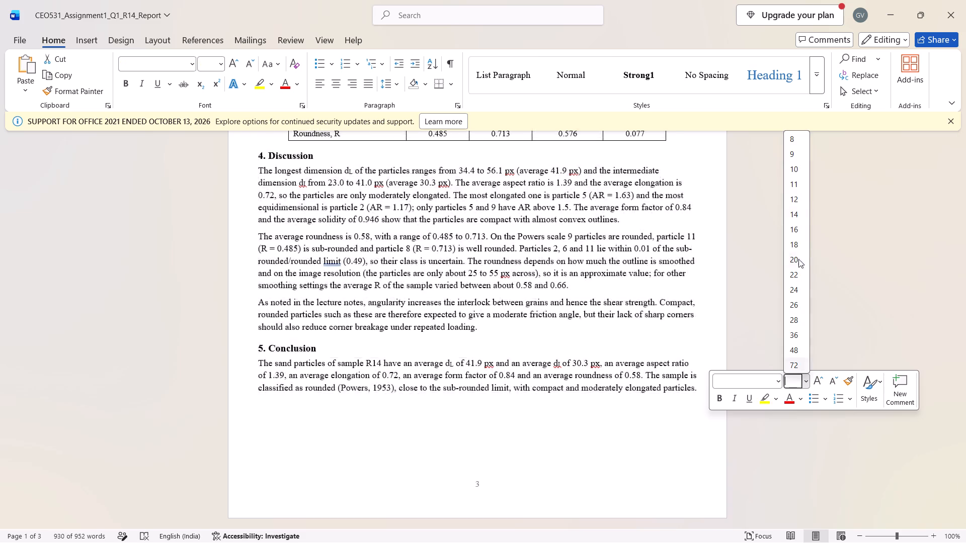
{"action": "left_click", "coordinate": [795, 199]}
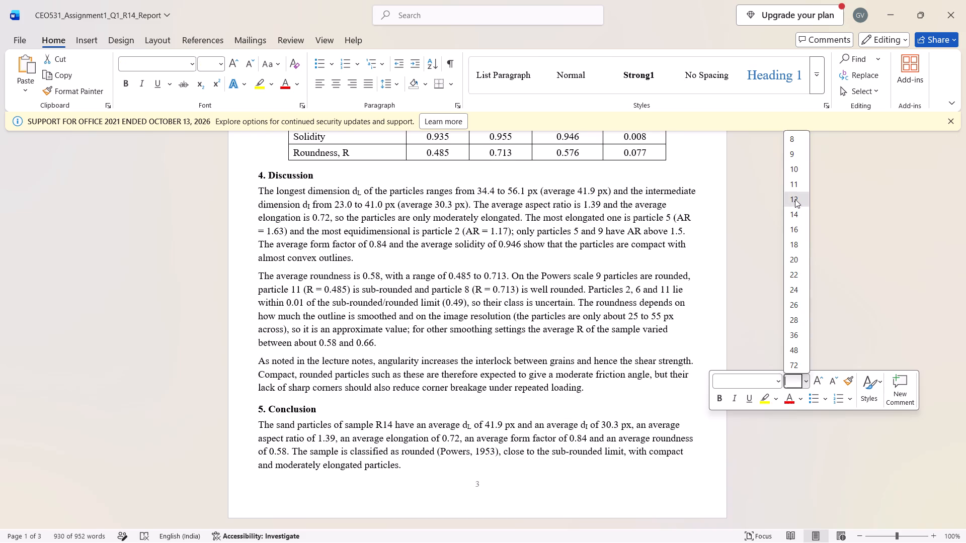
Change the font of the selected text, from "1. Method" through the end of the Conclusion, to Aptos.
{"action": "left_click", "coordinate": [779, 376]}
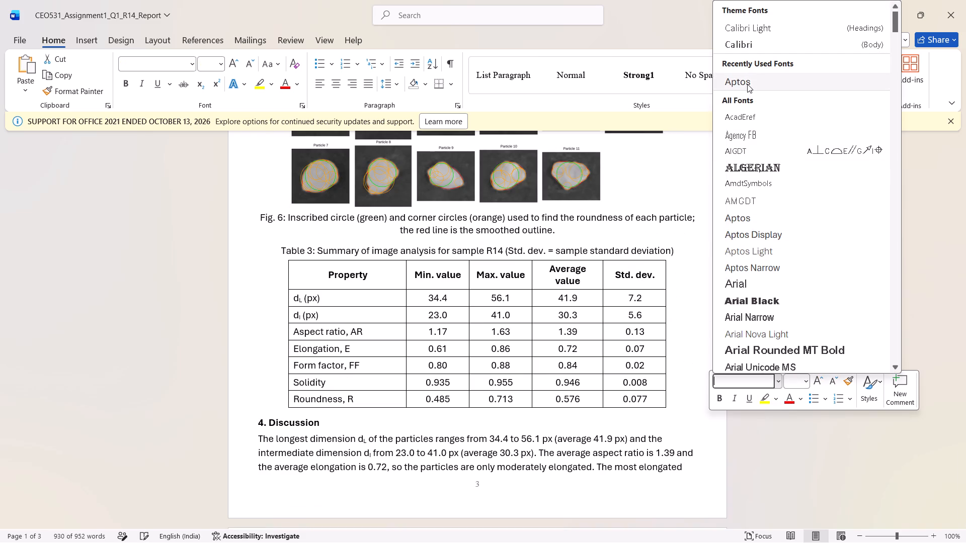
{"action": "left_click", "coordinate": [747, 84]}
{"action": "scroll", "coordinate": [695, 241], "scroll_direction": "up", "scroll_amount": 3}
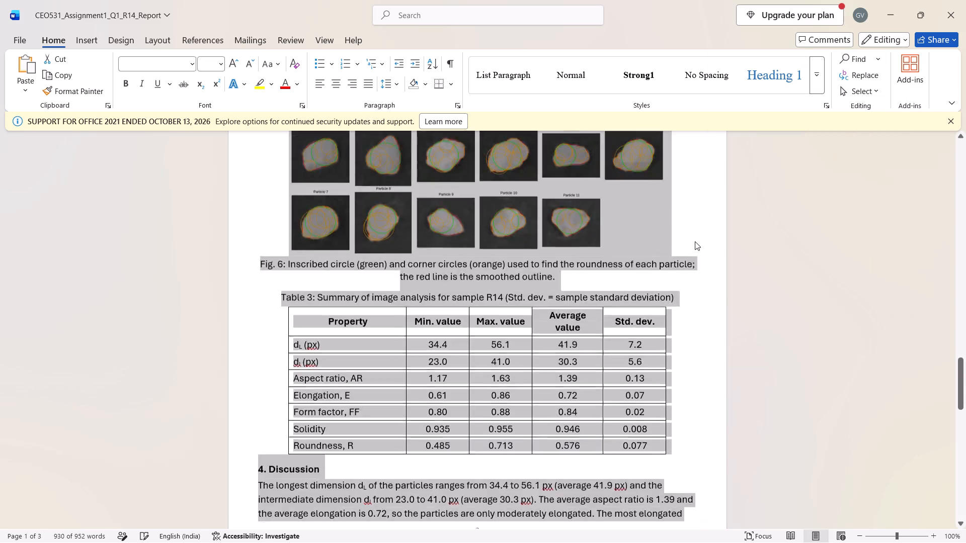
{"action": "scroll", "coordinate": [695, 241], "scroll_direction": "up", "scroll_amount": 18}
{"action": "left_click", "coordinate": [619, 253]}
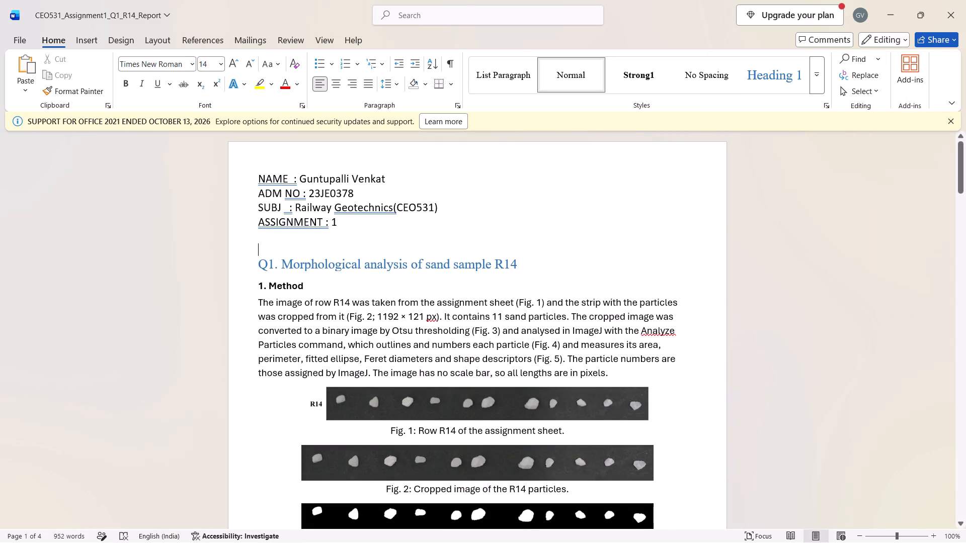
Change the font of the NAME, ADM NO, SUBJ and ASSIGNMENT lines to Aptos.
{"action": "left_click_drag", "start_coordinate": [350, 226], "coordinate": [249, 165]}
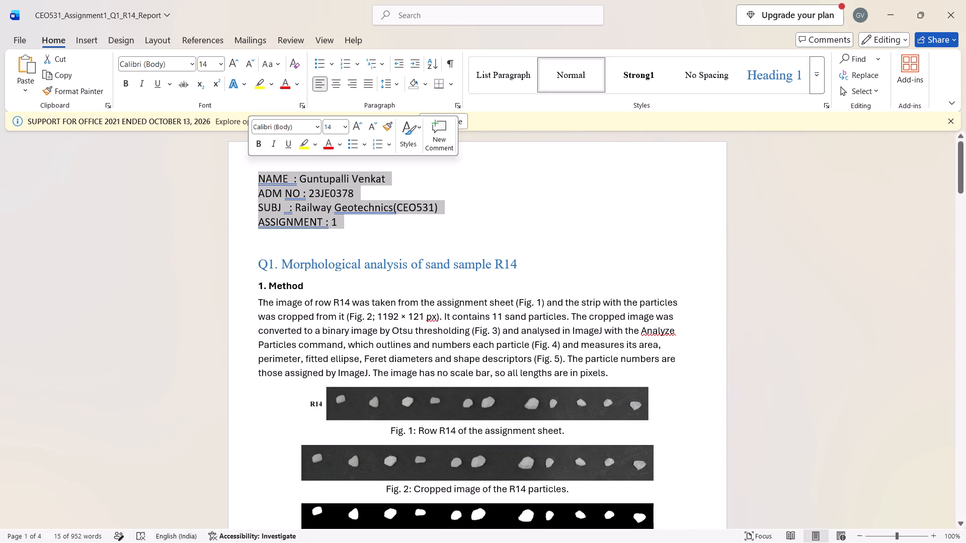
{"action": "left_click", "coordinate": [316, 127]}
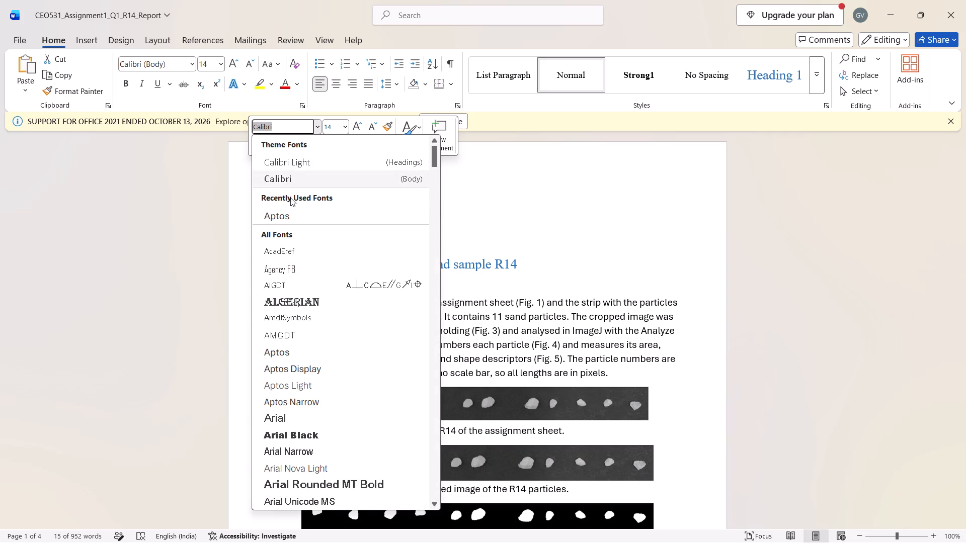
{"action": "left_click", "coordinate": [288, 219]}
{"action": "left_click", "coordinate": [524, 216]}
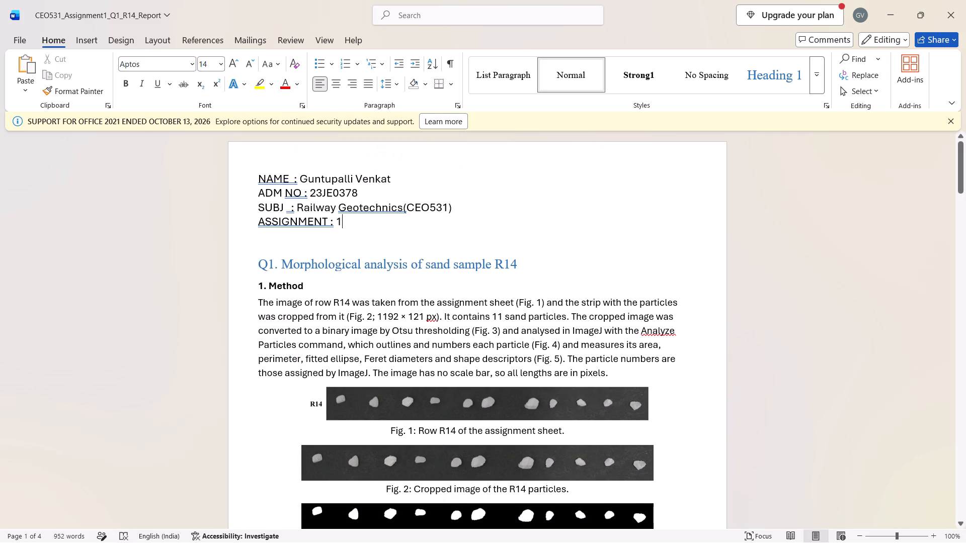
Review the reformatted report's text, figures and page breaks from the first page to the start of the Results section.
{"action": "scroll", "coordinate": [524, 216], "scroll_direction": "down", "scroll_amount": 1}
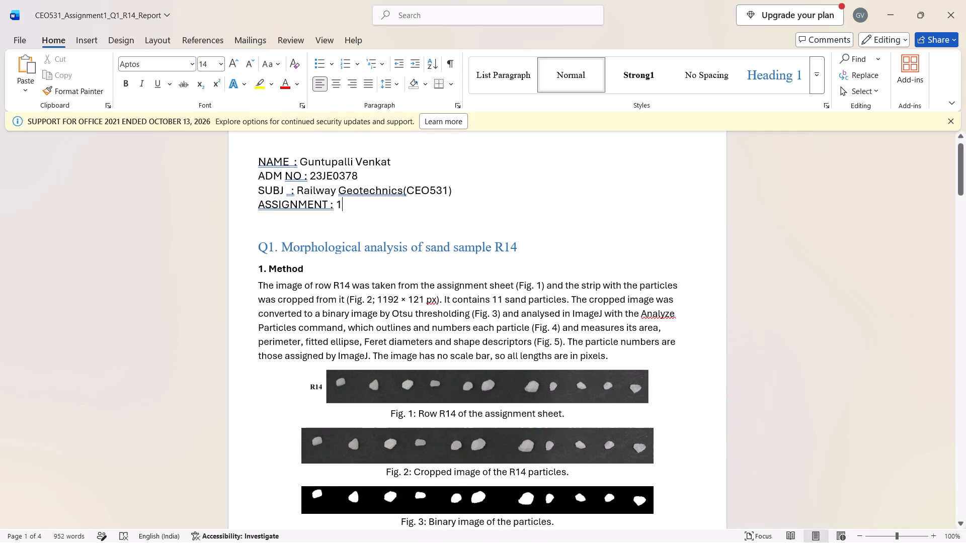
{"action": "scroll", "coordinate": [524, 216], "scroll_direction": "down", "scroll_amount": 1}
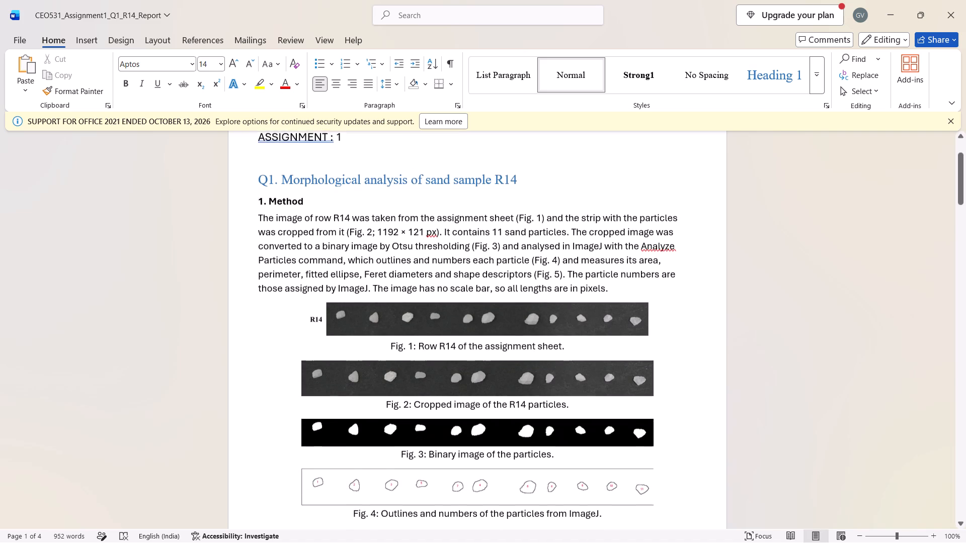
{"action": "scroll", "coordinate": [524, 216], "scroll_direction": "down", "scroll_amount": 1}
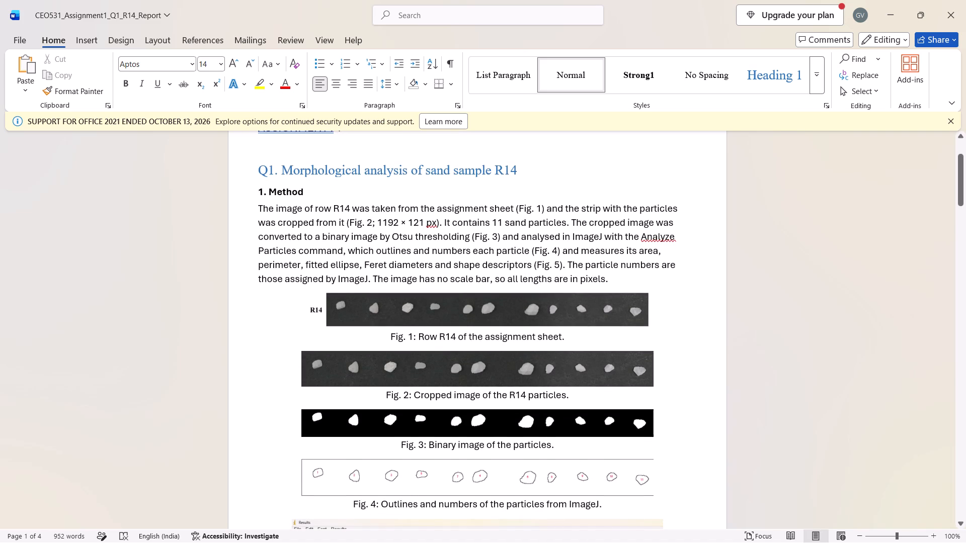
{"action": "scroll", "coordinate": [381, 220], "scroll_direction": "down", "scroll_amount": 1}
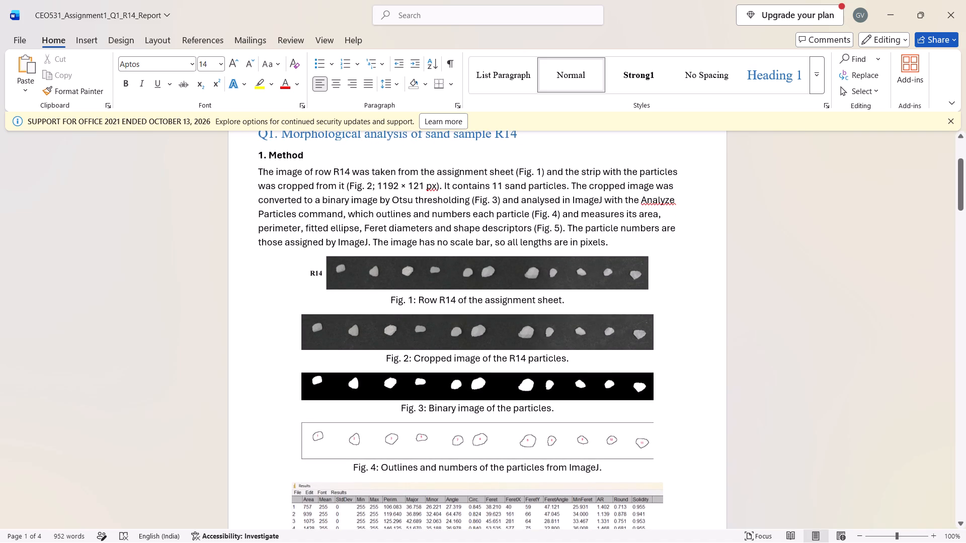
{"action": "scroll", "coordinate": [404, 211], "scroll_direction": "down", "scroll_amount": 2}
{"action": "scroll", "coordinate": [404, 211], "scroll_direction": "up", "scroll_amount": 1}
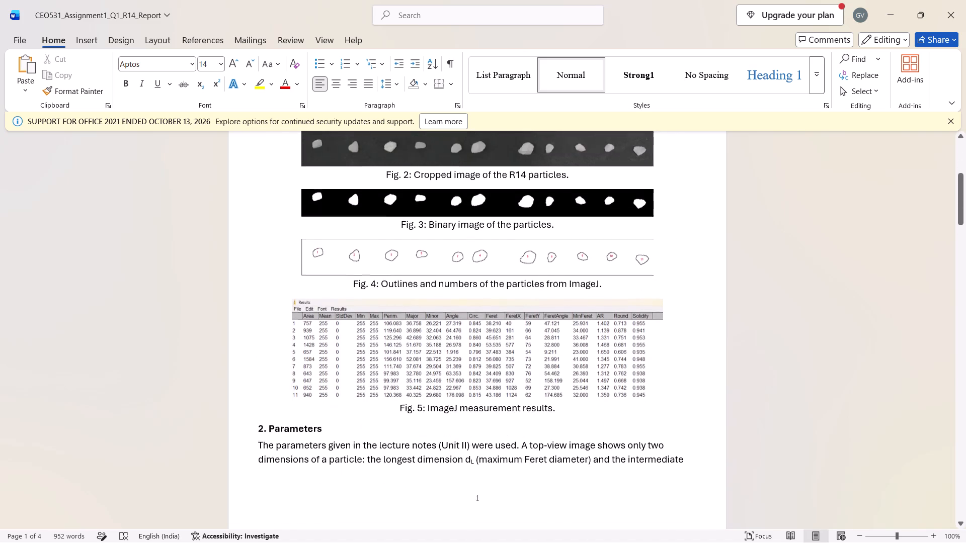
{"action": "scroll", "coordinate": [404, 211], "scroll_direction": "up", "scroll_amount": 2}
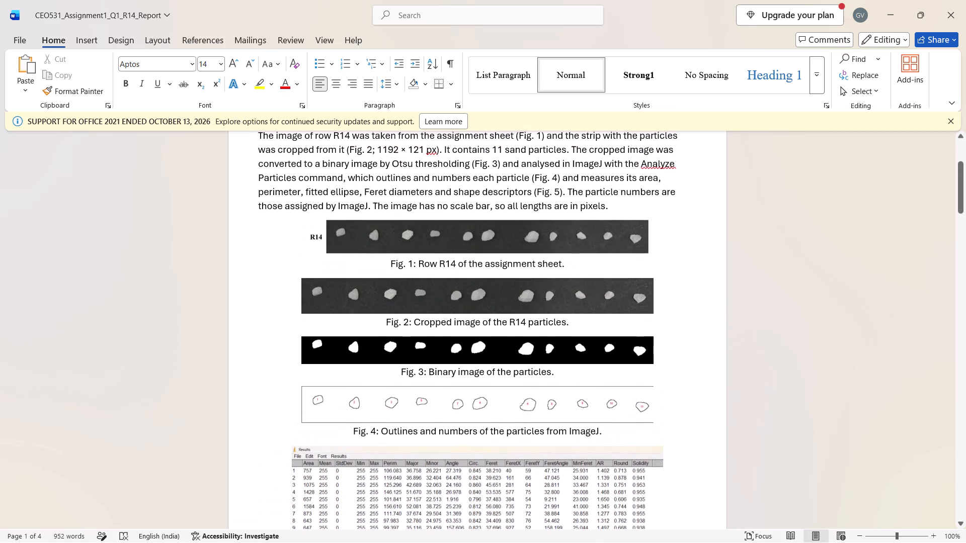
{"action": "scroll", "coordinate": [404, 211], "scroll_direction": "down", "scroll_amount": 1}
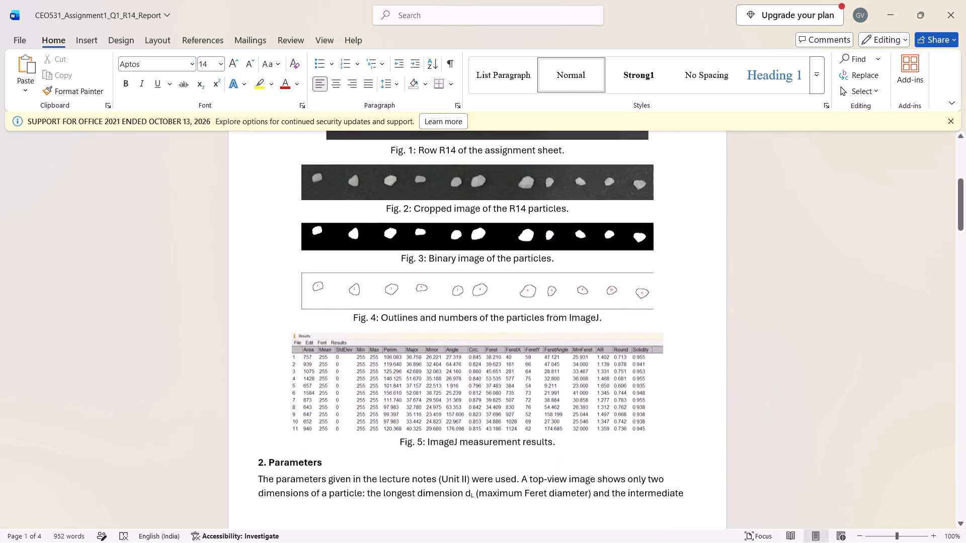
{"action": "scroll", "coordinate": [404, 211], "scroll_direction": "down", "scroll_amount": 1}
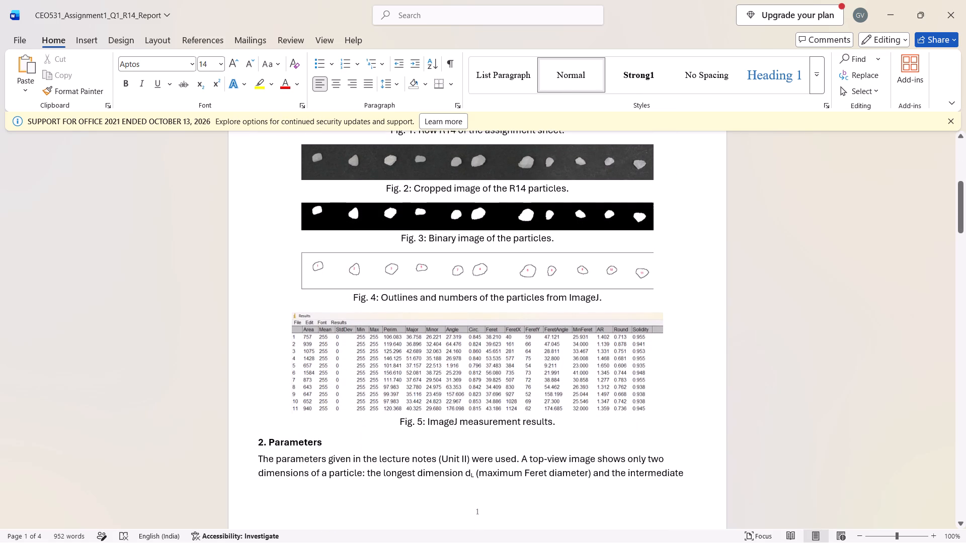
{"action": "scroll", "coordinate": [404, 211], "scroll_direction": "up", "scroll_amount": 1}
{"action": "scroll", "coordinate": [404, 211], "scroll_direction": "right", "scroll_amount": 2}
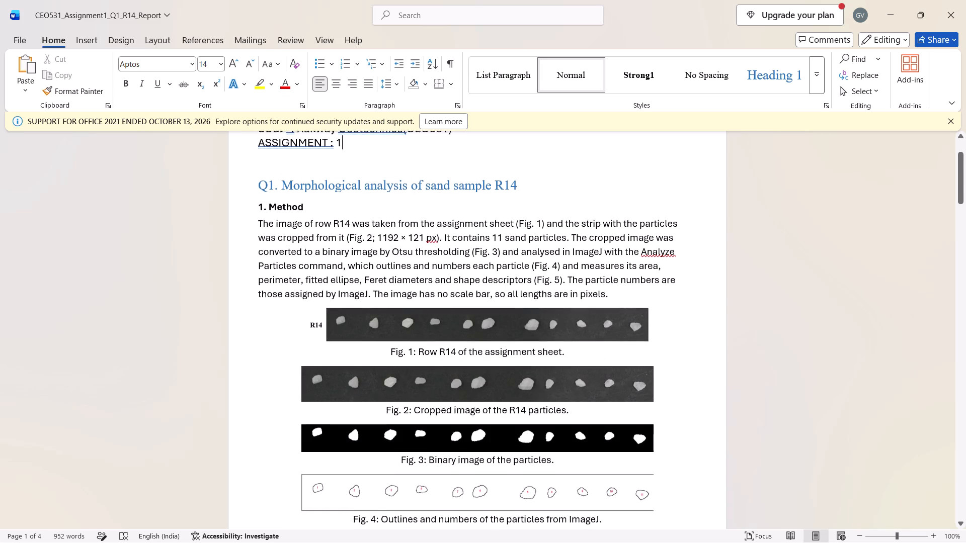
{"action": "scroll", "coordinate": [404, 211], "scroll_direction": "right", "scroll_amount": 1}
{"action": "scroll", "coordinate": [404, 211], "scroll_direction": "down", "scroll_amount": 2}
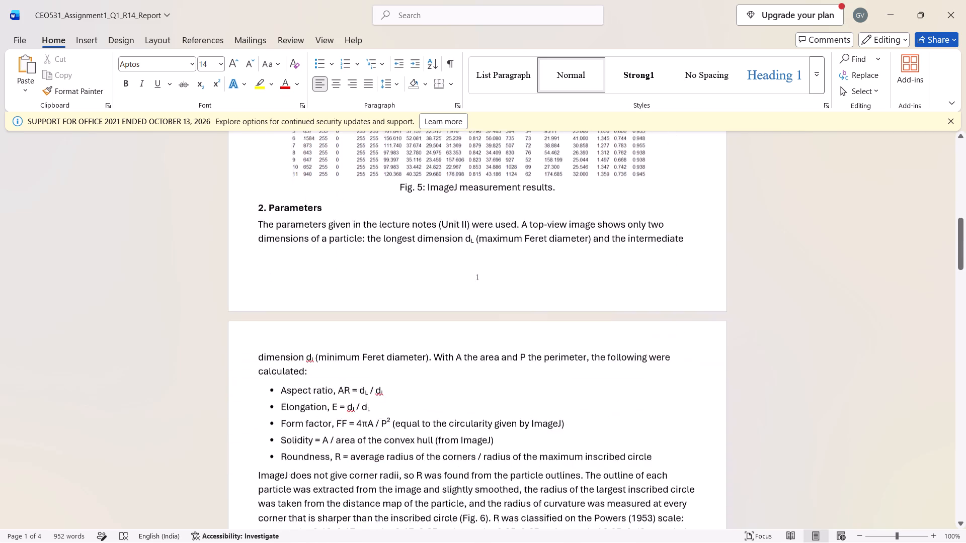
{"action": "scroll", "coordinate": [404, 211], "scroll_direction": "down", "scroll_amount": 2}
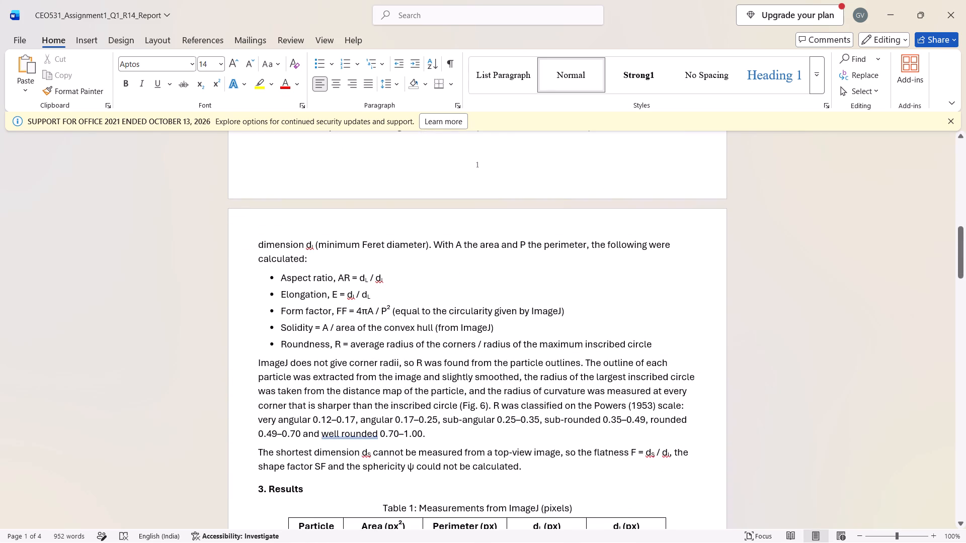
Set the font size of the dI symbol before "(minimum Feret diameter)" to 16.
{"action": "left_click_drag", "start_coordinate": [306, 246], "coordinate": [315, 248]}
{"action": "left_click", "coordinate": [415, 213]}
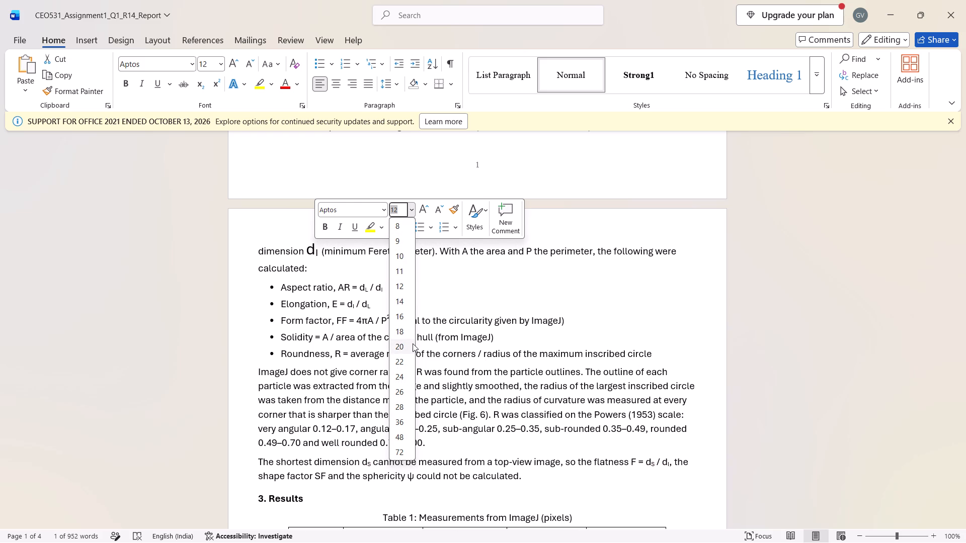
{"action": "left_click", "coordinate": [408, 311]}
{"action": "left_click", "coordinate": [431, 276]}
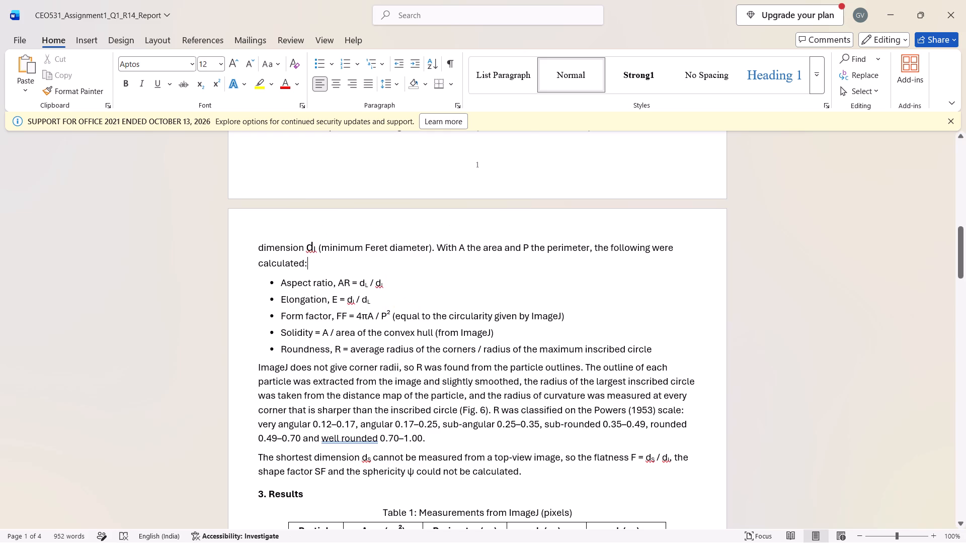
Set the font size of the dI symbol before "(minimum Feret diameter)" to 14.
{"action": "left_click_drag", "start_coordinate": [313, 248], "coordinate": [307, 248]}
{"action": "left_click_drag", "start_coordinate": [307, 248], "coordinate": [303, 248]}
{"action": "left_click", "coordinate": [403, 211]}
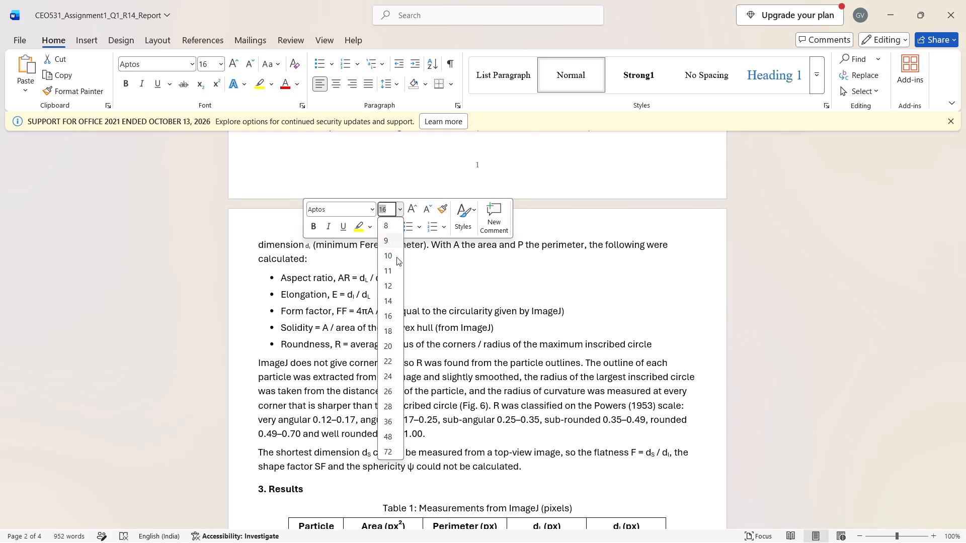
{"action": "left_click", "coordinate": [391, 301]}
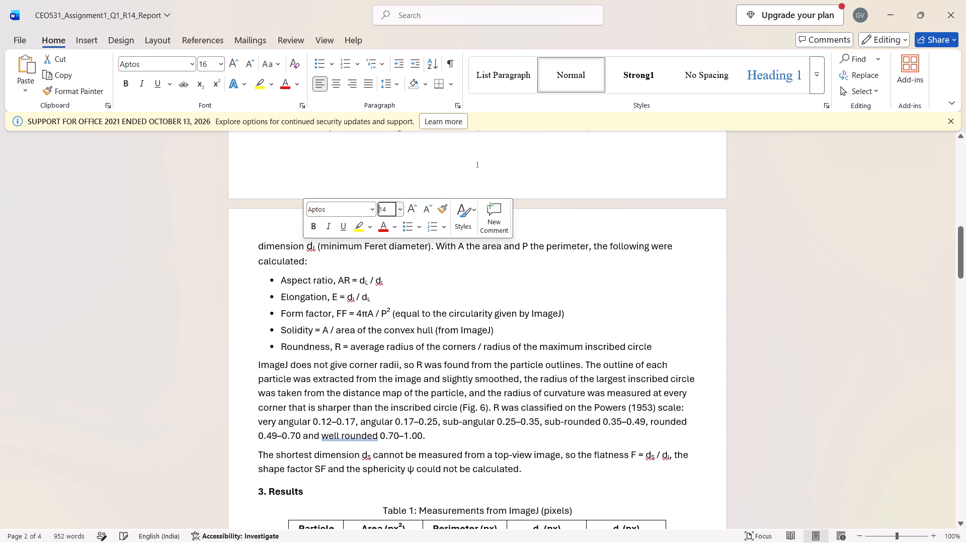
{"action": "left_click", "coordinate": [416, 285]}
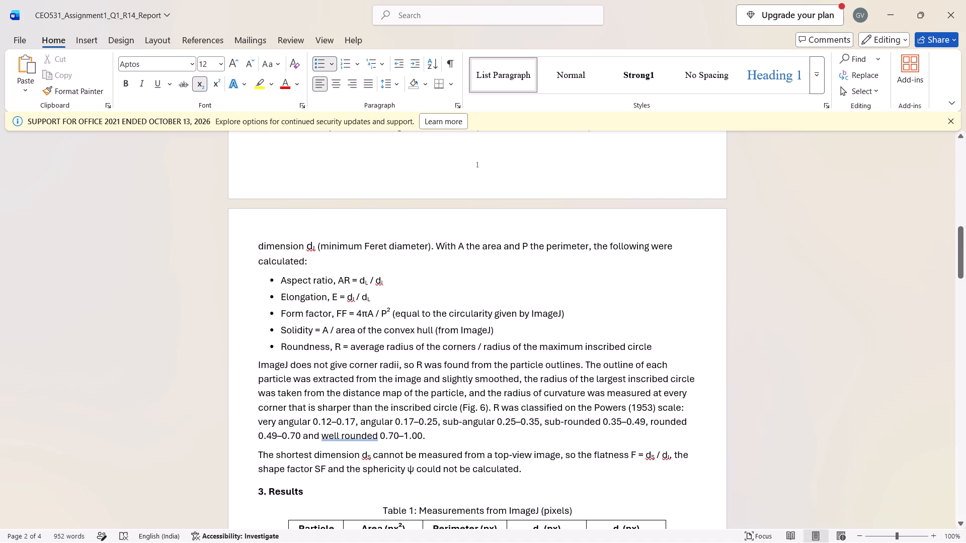
Set the font size of the AR, E and FF formulas in the Parameters bullet list to 14, leaving their names and explanations alone.
{"action": "left_click_drag", "start_coordinate": [340, 278], "coordinate": [385, 312]}
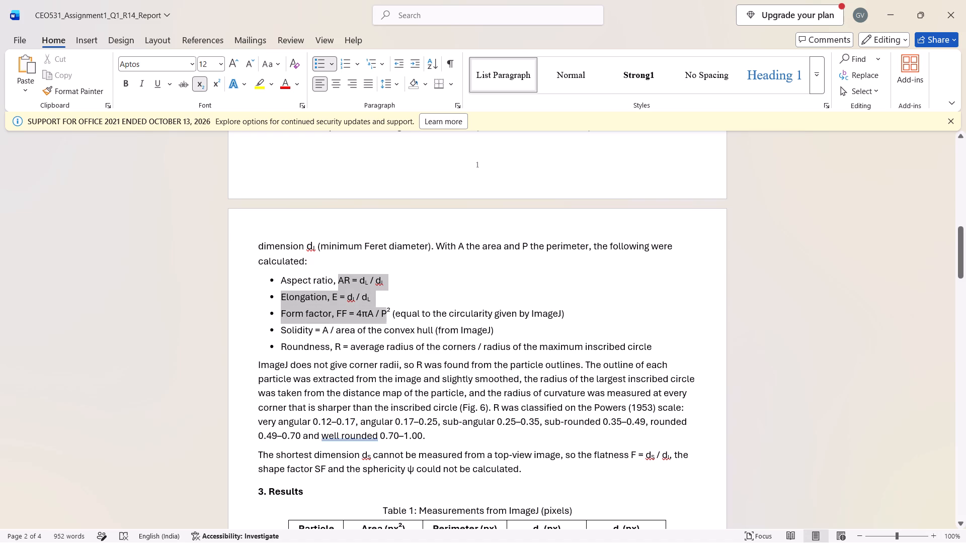
{"action": "left_click_drag", "start_coordinate": [385, 312], "coordinate": [385, 312]}
{"action": "left_click", "coordinate": [361, 242]}
{"action": "left_click_drag", "start_coordinate": [386, 281], "coordinate": [342, 281]}
{"action": "left_click", "coordinate": [436, 243]}
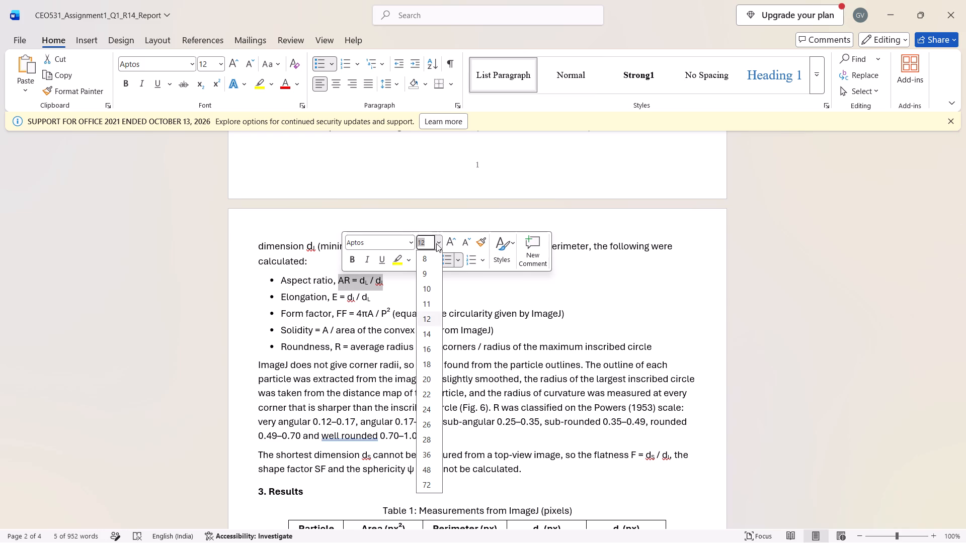
{"action": "left_click", "coordinate": [433, 331]}
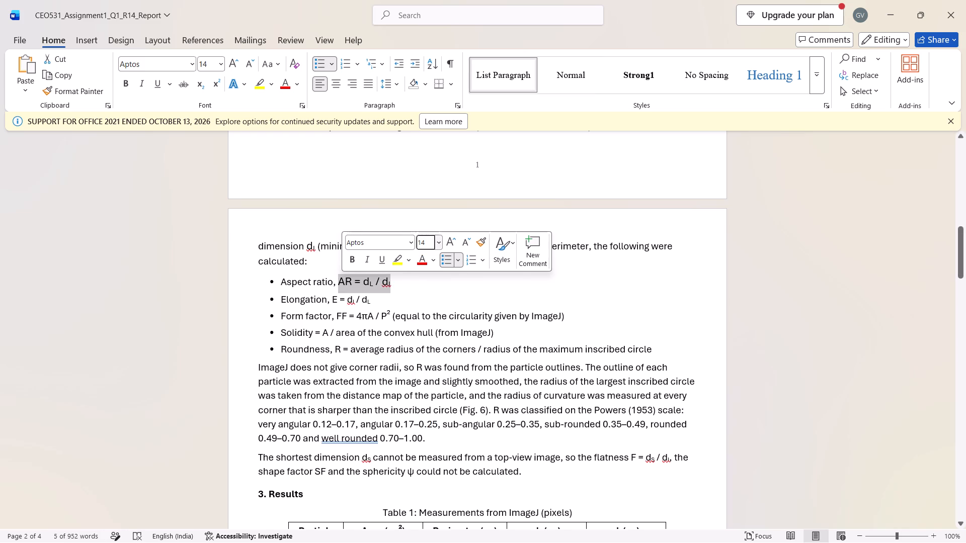
{"action": "left_click_drag", "start_coordinate": [373, 303], "coordinate": [332, 300]}
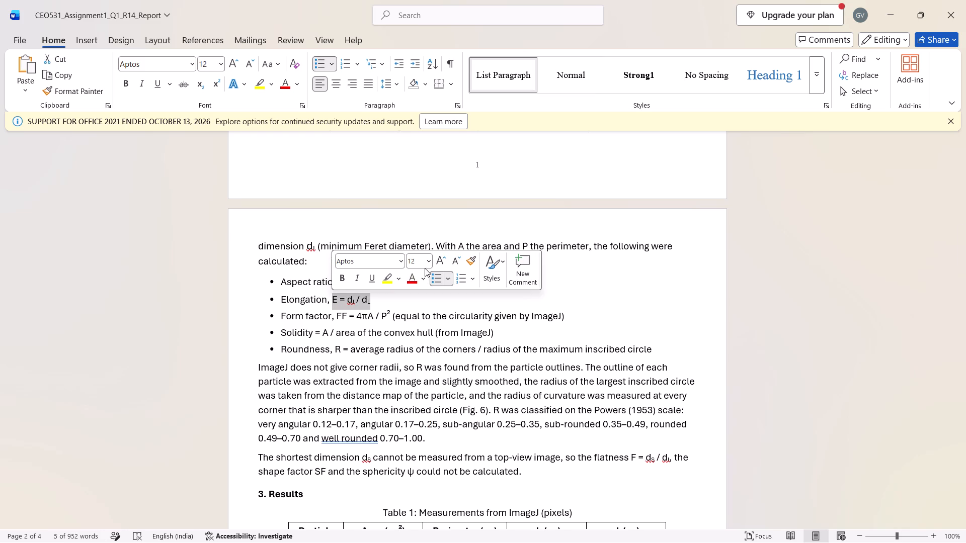
{"action": "left_click", "coordinate": [427, 264]}
{"action": "left_click", "coordinate": [422, 354]}
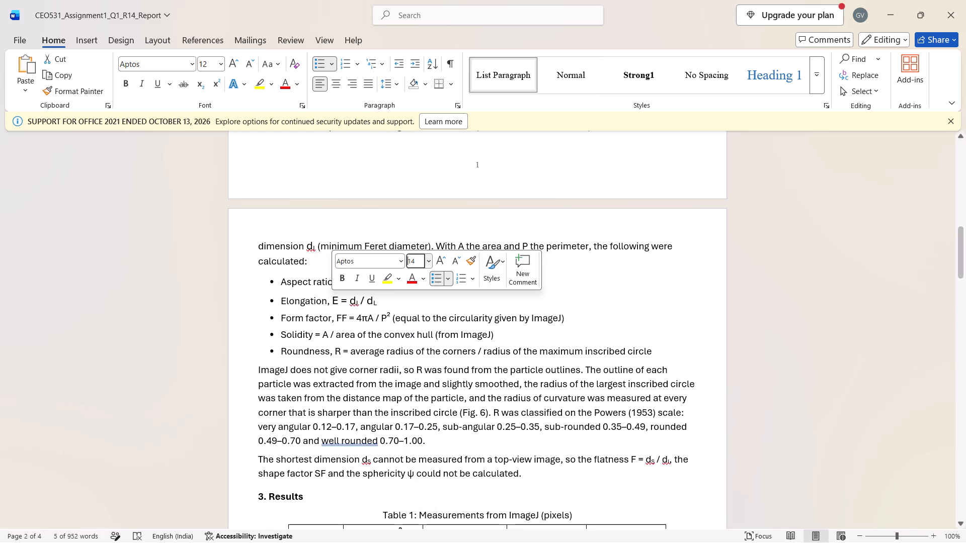
{"action": "left_click_drag", "start_coordinate": [390, 319], "coordinate": [337, 315]}
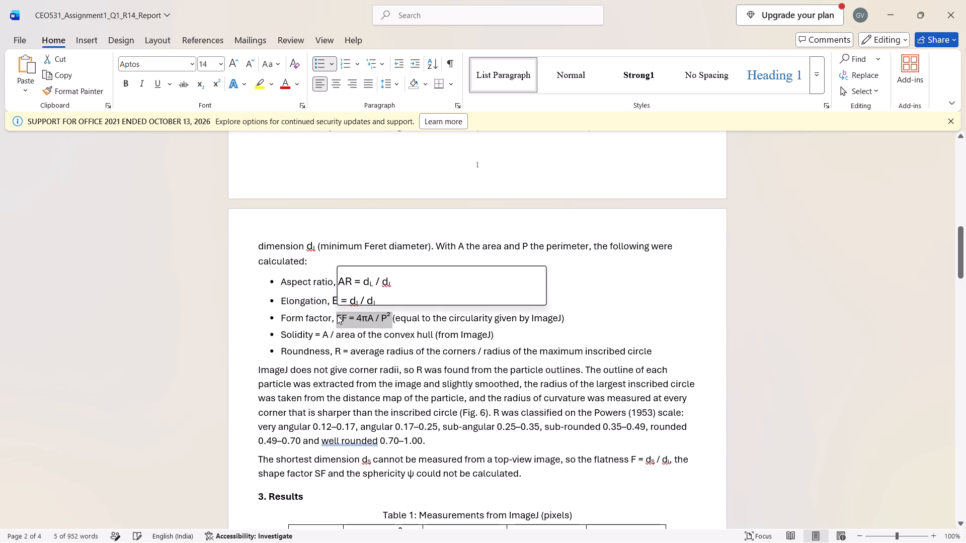
{"action": "left_click", "coordinate": [432, 277]}
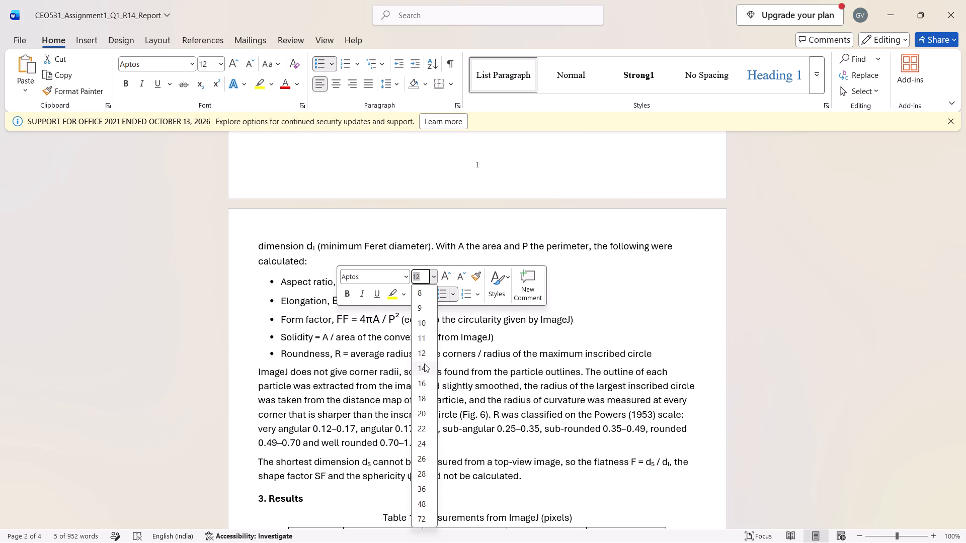
{"action": "left_click", "coordinate": [426, 370]}
{"action": "left_click", "coordinate": [604, 298]}
Set the font size of the header row in Table 2, Calculated shape parameters, to 14.
{"action": "scroll", "coordinate": [604, 298], "scroll_direction": "down", "scroll_amount": 1}
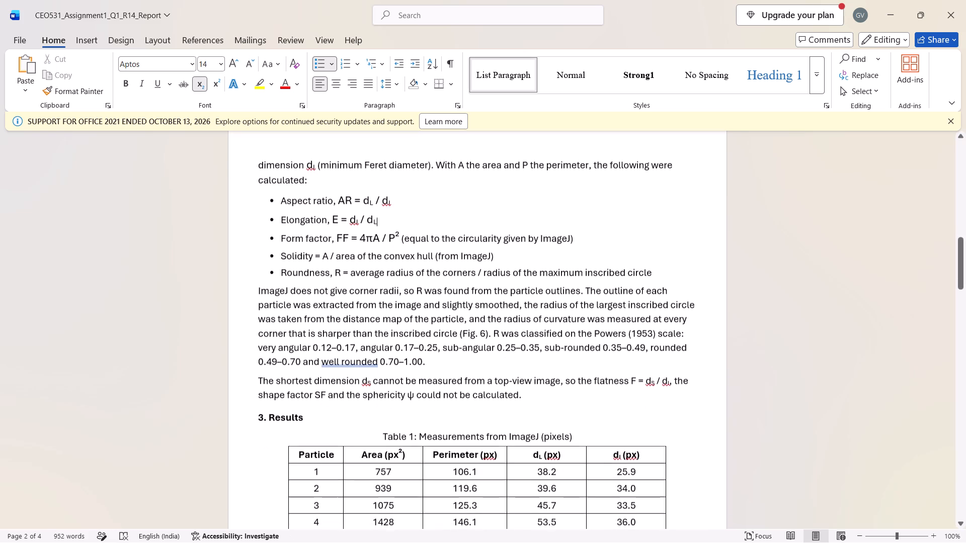
{"action": "scroll", "coordinate": [604, 298], "scroll_direction": "down", "scroll_amount": 4}
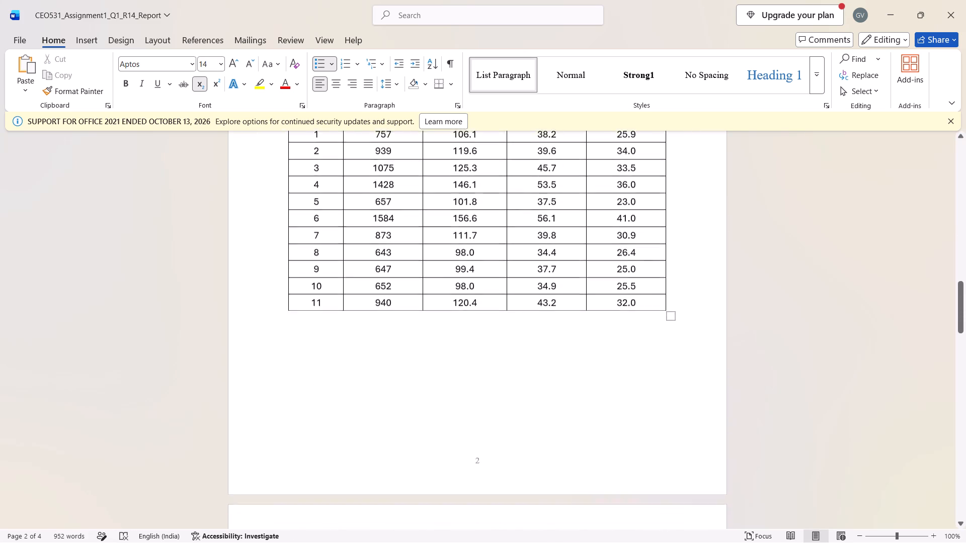
{"action": "scroll", "coordinate": [604, 298], "scroll_direction": "down", "scroll_amount": 2}
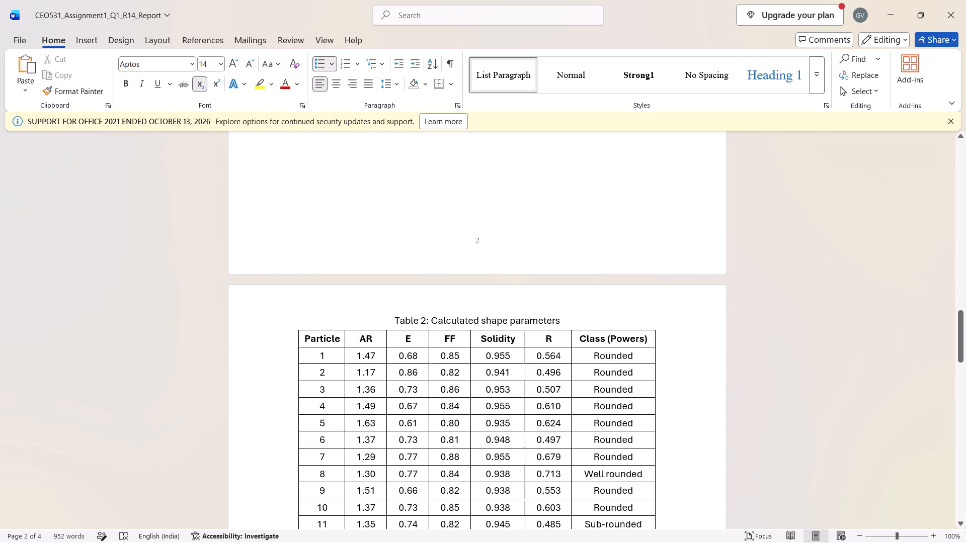
{"action": "left_click_drag", "start_coordinate": [301, 337], "coordinate": [321, 339]}
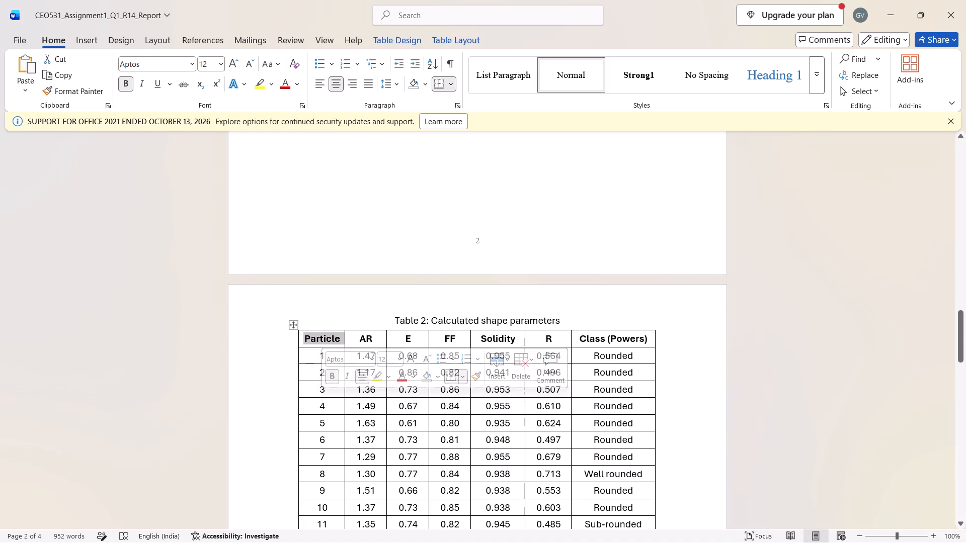
{"action": "left_click", "coordinate": [357, 289]}
{"action": "left_click_drag", "start_coordinate": [305, 337], "coordinate": [550, 328]}
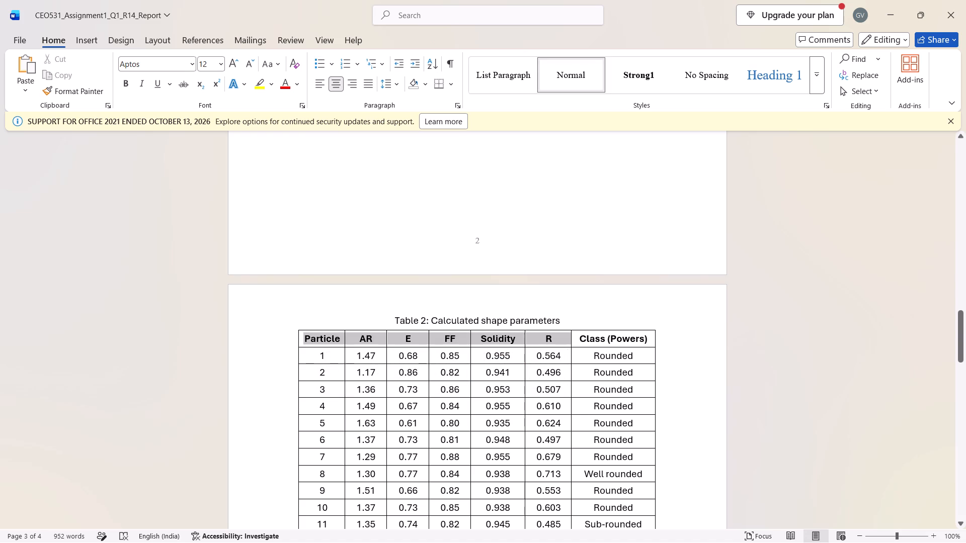
{"action": "left_click_drag", "start_coordinate": [550, 328], "coordinate": [641, 334]}
{"action": "left_click", "coordinate": [720, 354]}
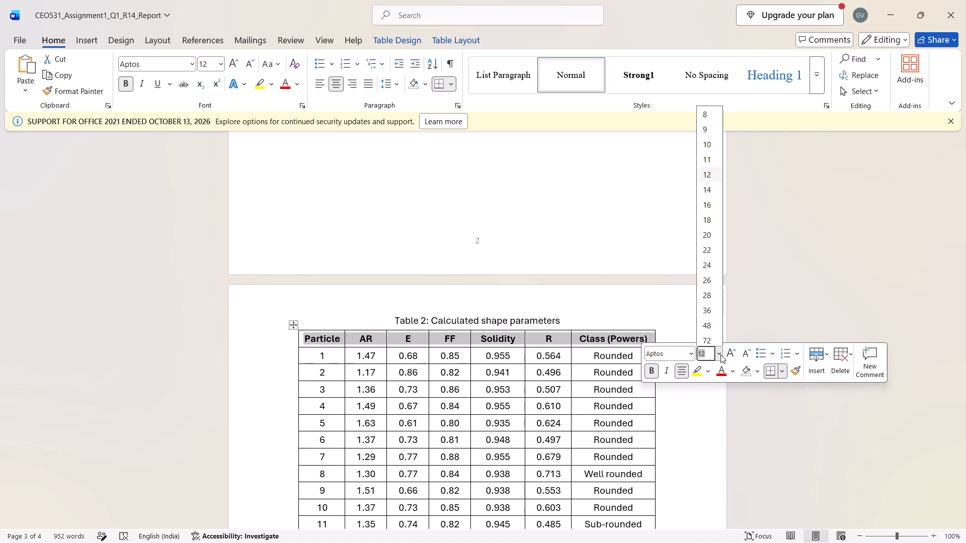
{"action": "left_click", "coordinate": [711, 192]}
{"action": "left_click", "coordinate": [600, 275]}
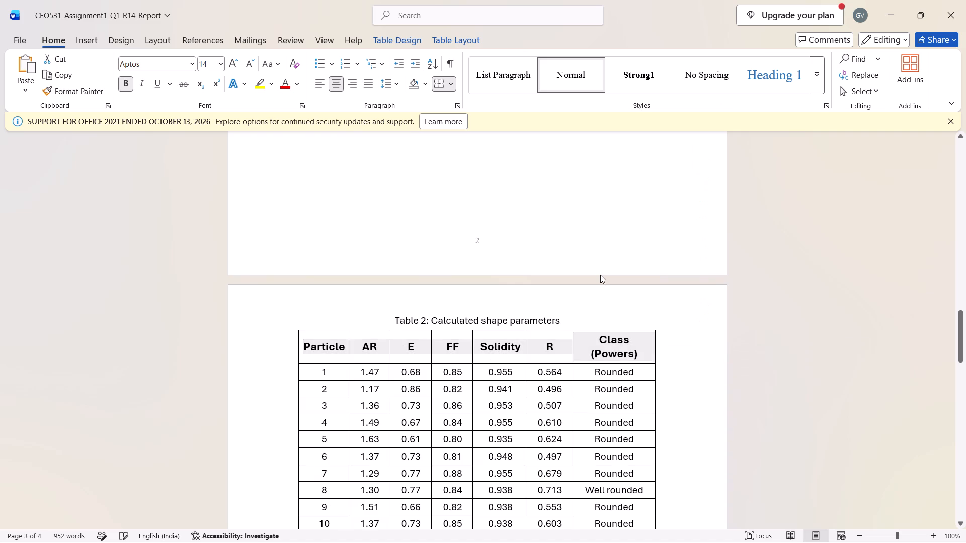
Set the font size of the header row in Table 1, Measurements from ImageJ, to 14.
{"action": "scroll", "coordinate": [609, 245], "scroll_direction": "up", "scroll_amount": 3}
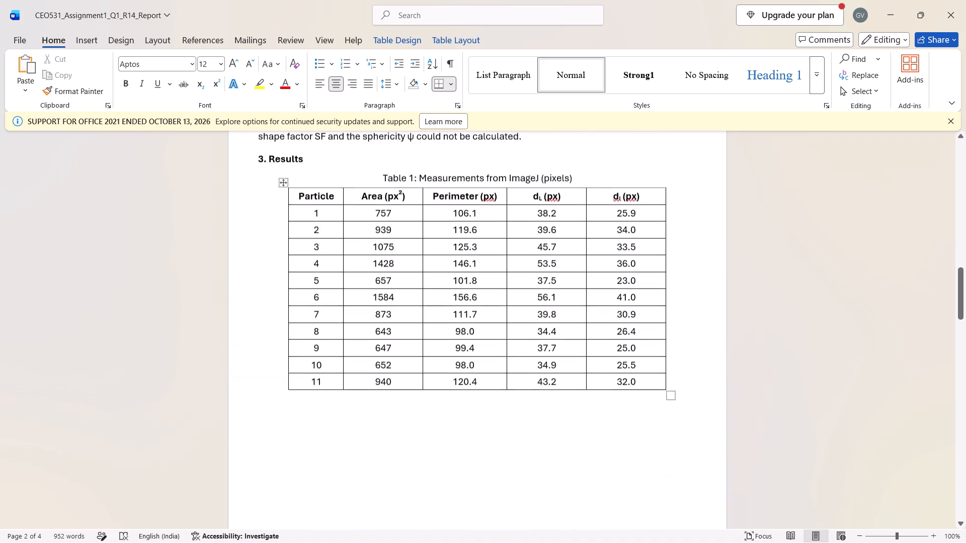
{"action": "left_click_drag", "start_coordinate": [298, 226], "coordinate": [639, 227]}
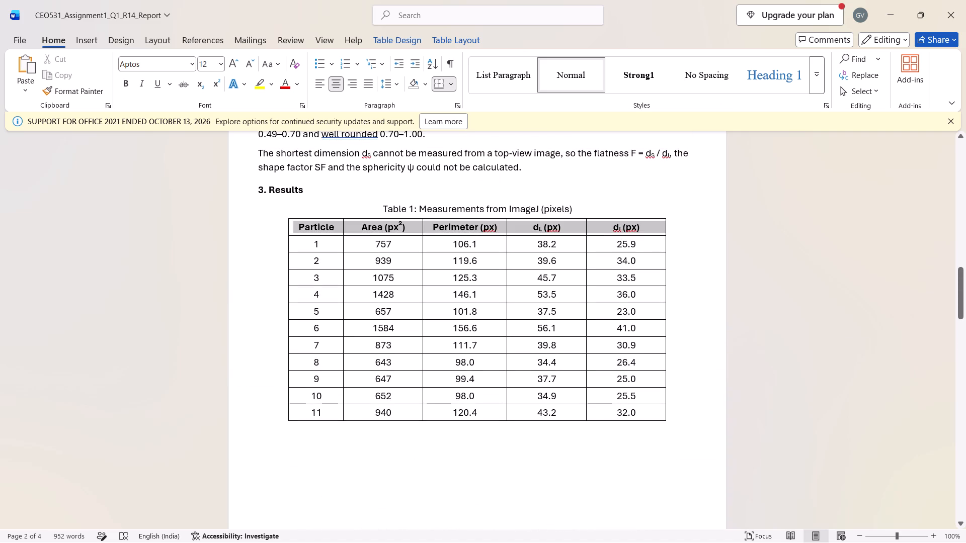
{"action": "left_click_drag", "start_coordinate": [639, 227], "coordinate": [640, 230]}
{"action": "left_click", "coordinate": [716, 253]}
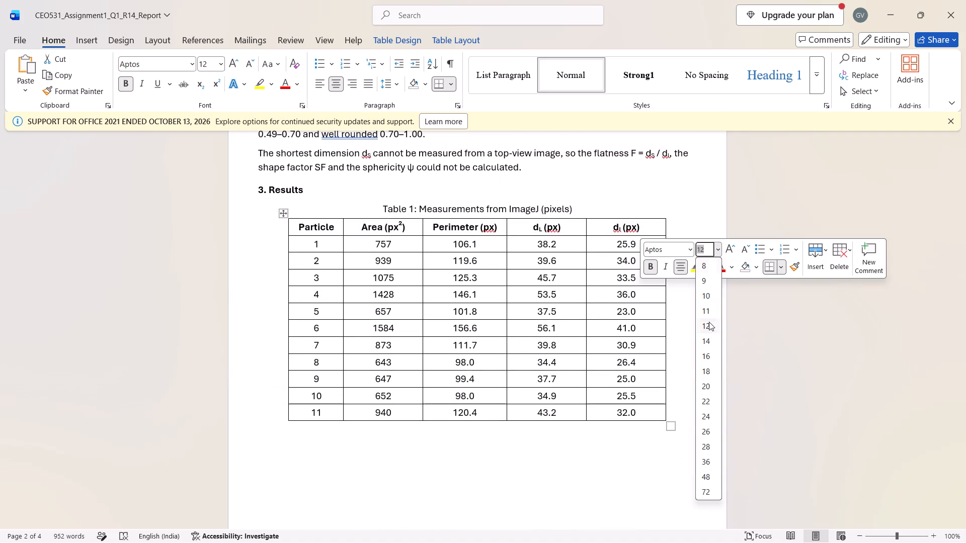
{"action": "left_click", "coordinate": [710, 340]}
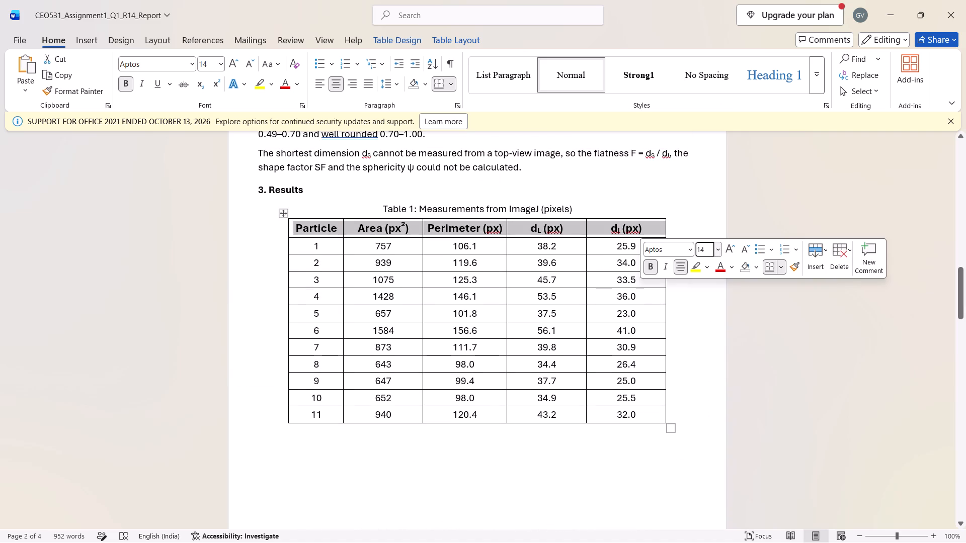
Underline the whole "3. Results" heading, including its number, and set its font size to 14.
{"action": "left_click_drag", "start_coordinate": [269, 190], "coordinate": [326, 191]}
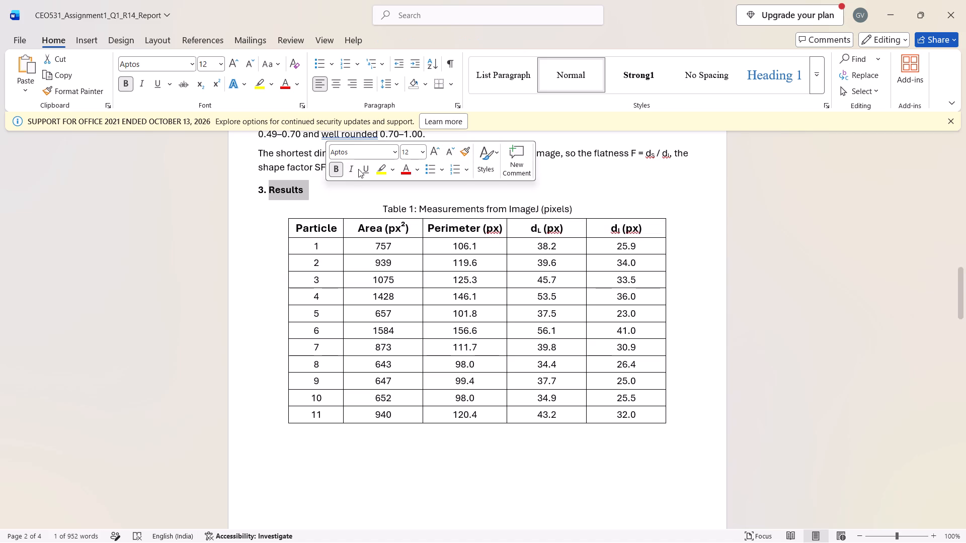
{"action": "left_click", "coordinate": [360, 168]}
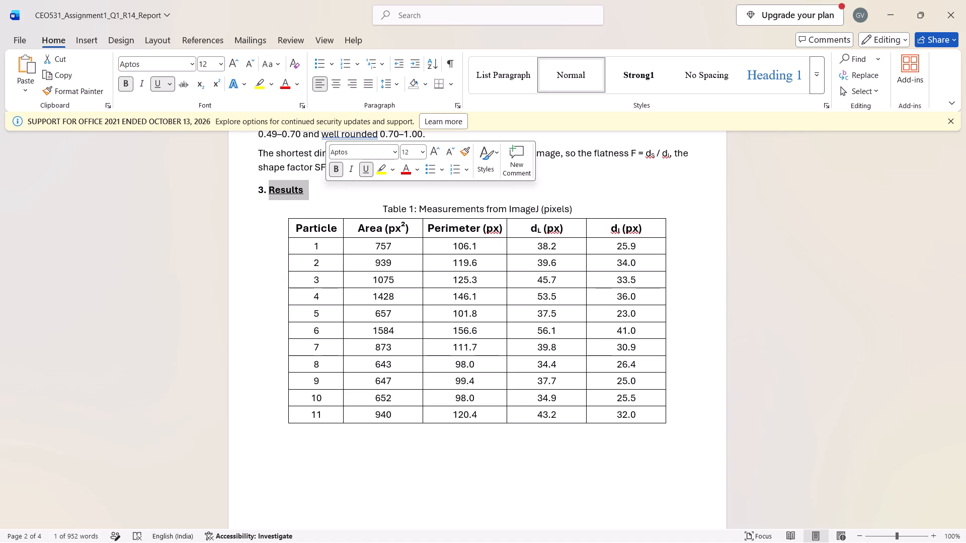
{"action": "left_click", "coordinate": [423, 154]}
{"action": "left_click", "coordinate": [417, 243]}
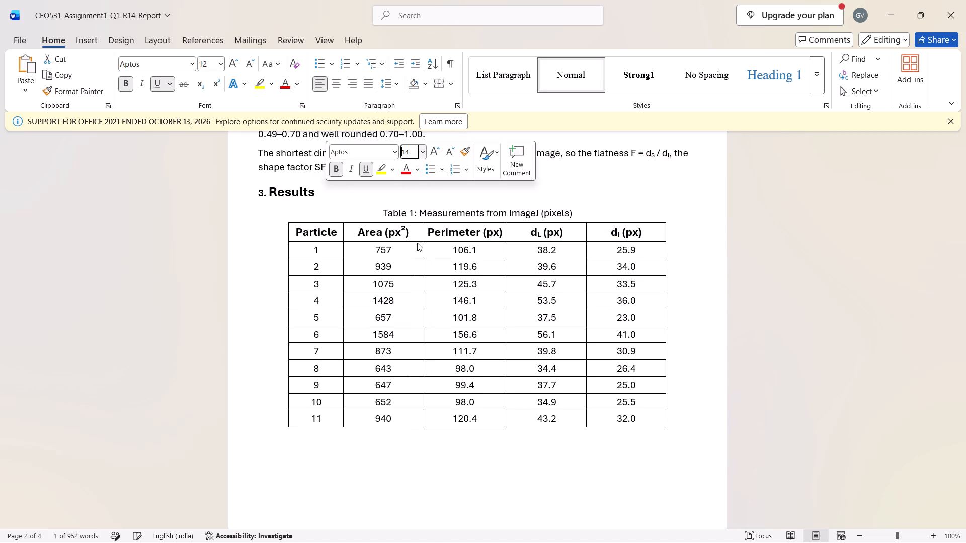
{"action": "left_click", "coordinate": [254, 193]}
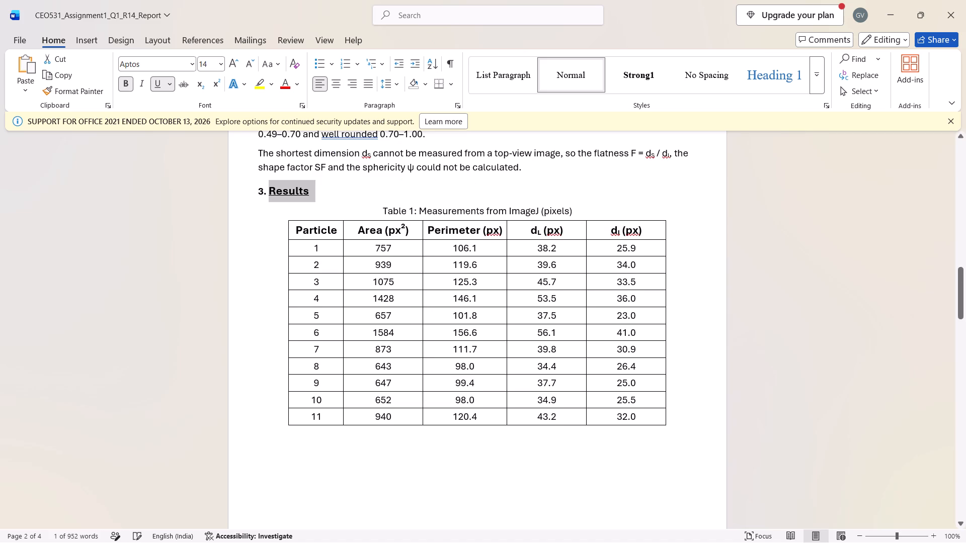
{"action": "left_click", "coordinate": [255, 189]}
{"action": "left_click_drag", "start_coordinate": [255, 189], "coordinate": [300, 189]}
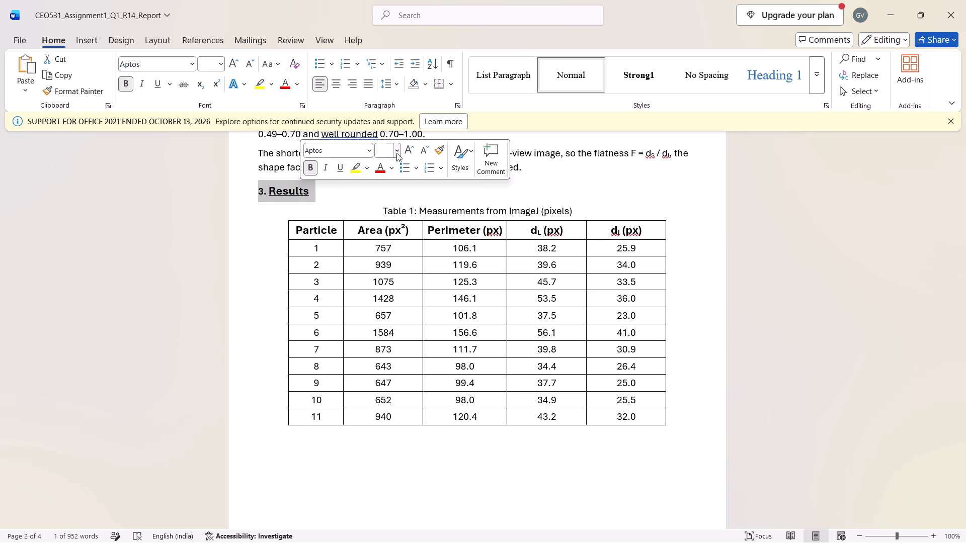
{"action": "left_click", "coordinate": [398, 152]}
{"action": "left_click", "coordinate": [389, 242]}
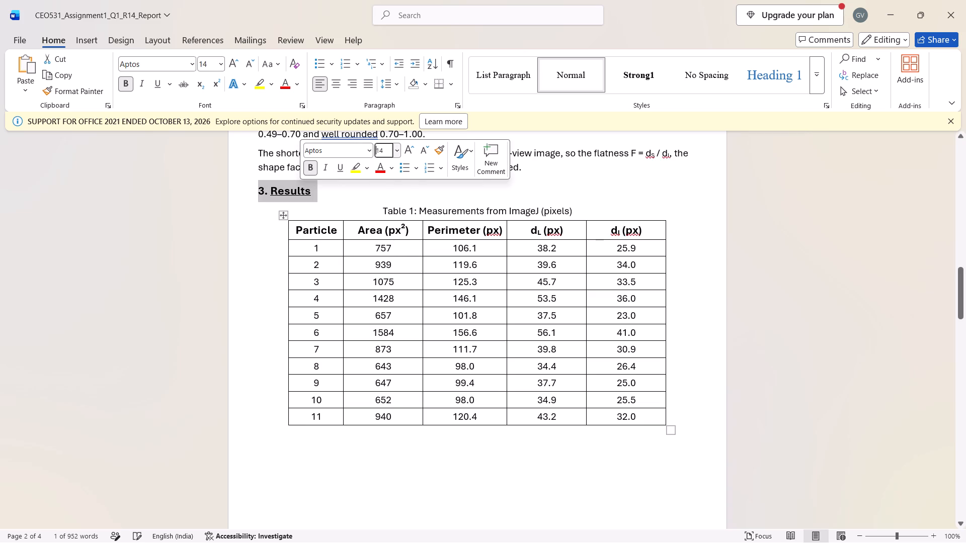
{"action": "left_click", "coordinate": [338, 168]}
Add a space and ":-" at the end of the "3. Results" heading.
{"action": "double_click", "coordinate": [314, 191]}
{"action": "key", "text": "space"}
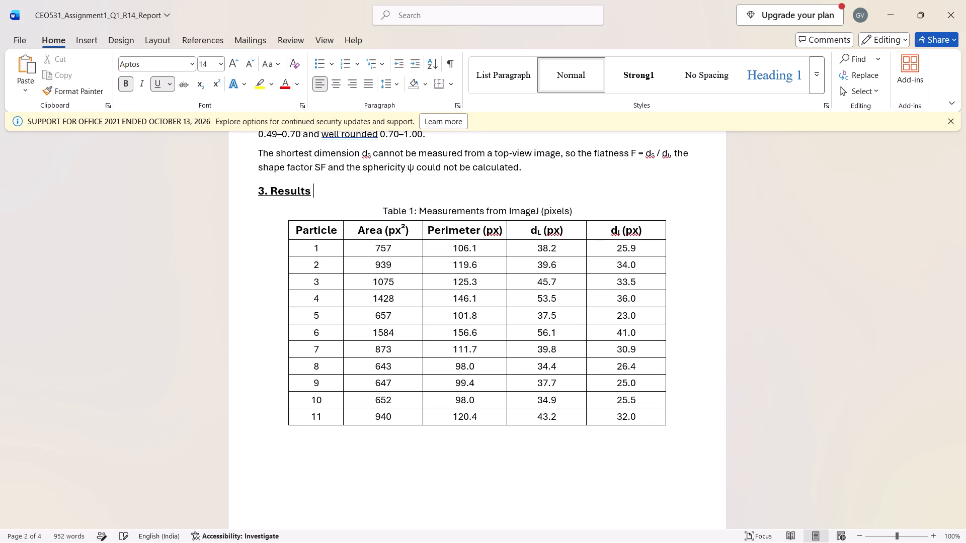
{"action": "type", "text": ":-"}
{"action": "left_click", "coordinate": [359, 212]}
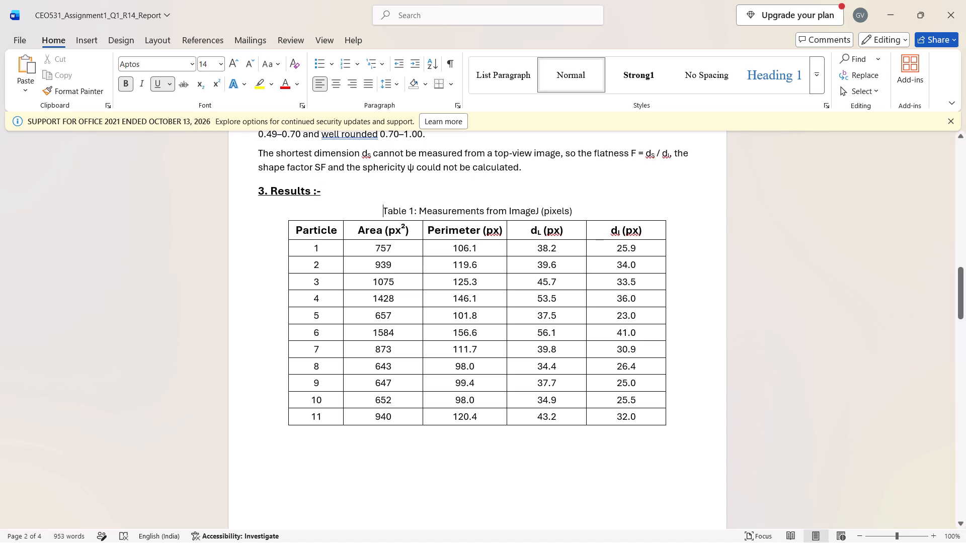
Set the font size of the "2. Parameters" heading to 14 and underline the whole heading.
{"action": "scroll", "coordinate": [263, 290], "scroll_direction": "up", "scroll_amount": 2}
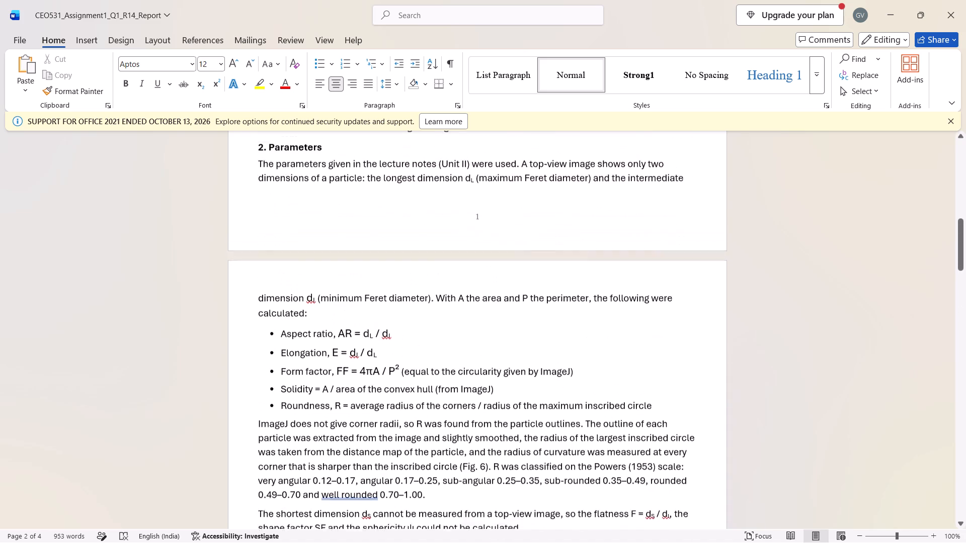
{"action": "scroll", "coordinate": [272, 319], "scroll_direction": "up", "scroll_amount": 1}
{"action": "left_click_drag", "start_coordinate": [258, 182], "coordinate": [323, 182]}
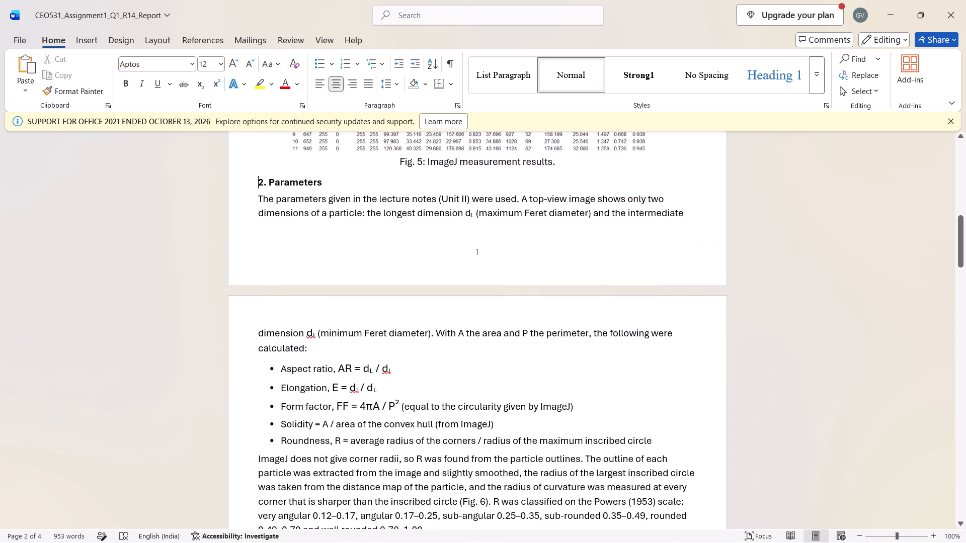
{"action": "left_click_drag", "start_coordinate": [323, 182], "coordinate": [333, 185]}
{"action": "left_click", "coordinate": [429, 147]}
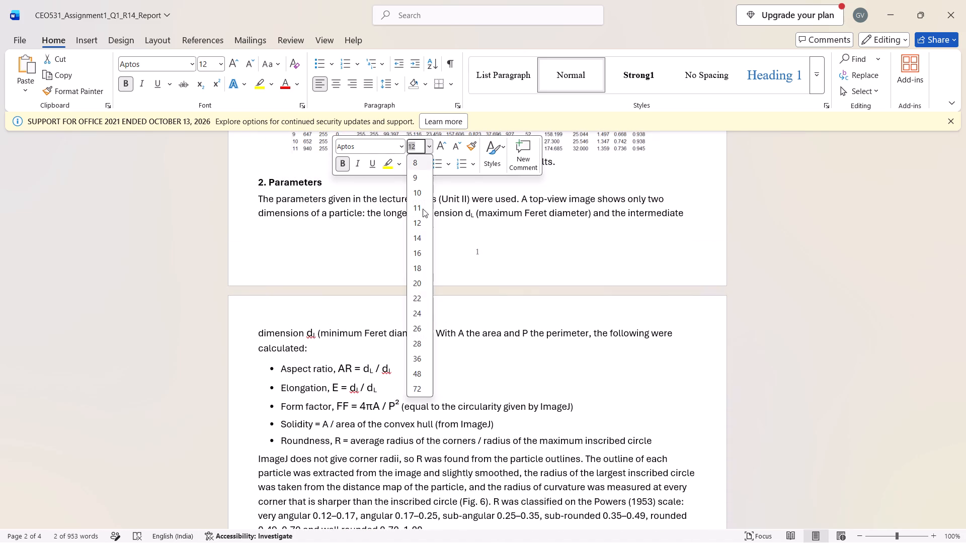
{"action": "left_click", "coordinate": [423, 237]}
{"action": "left_click", "coordinate": [365, 159]}
{"action": "left_click", "coordinate": [368, 161]}
Add a space and ":-" at the end of the "2. Parameters" heading.
{"action": "left_click", "coordinate": [349, 183]}
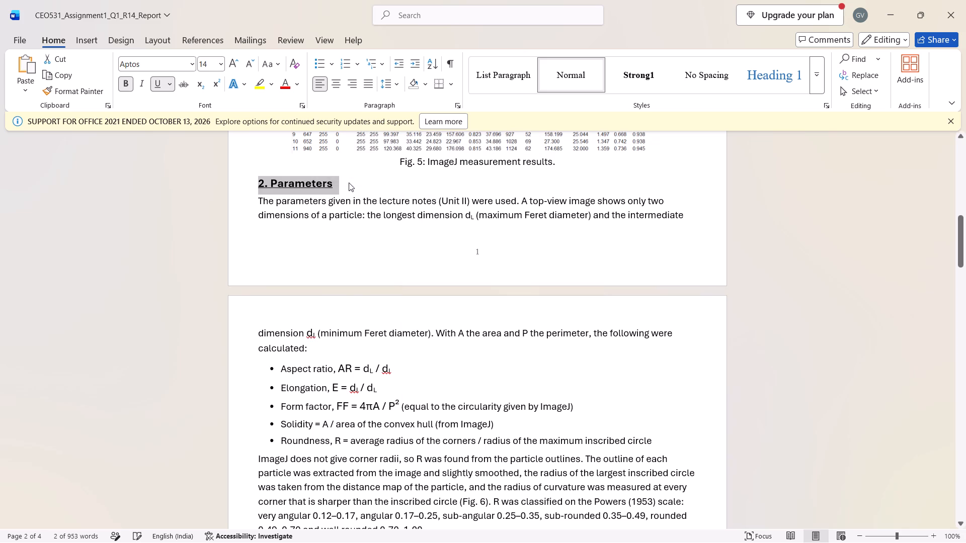
{"action": "key", "text": "space"}
{"action": "type", "text": ":-"}
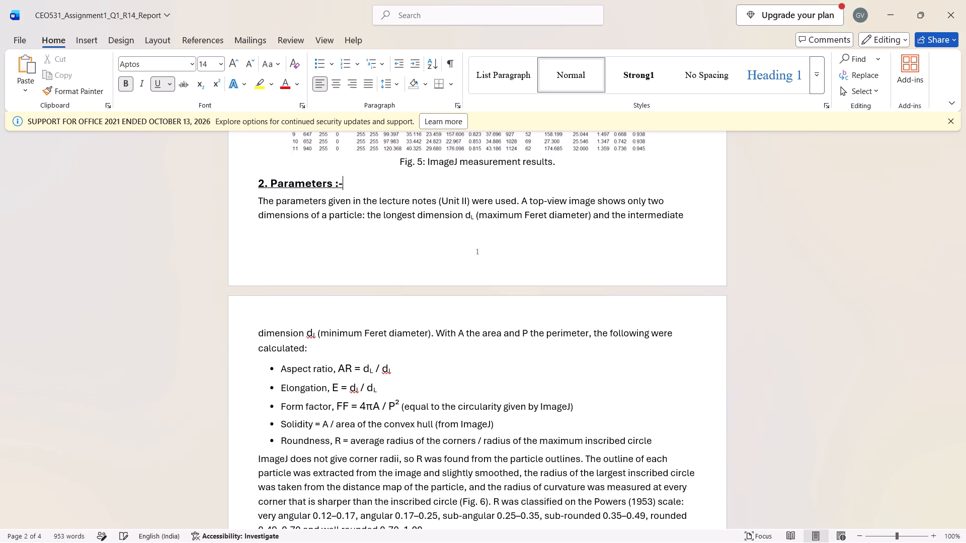
{"action": "left_click", "coordinate": [424, 269]}
Set the font size of the "1. Method" heading to 14 and underline the whole heading.
{"action": "scroll", "coordinate": [424, 269], "scroll_direction": "up", "scroll_amount": 1}
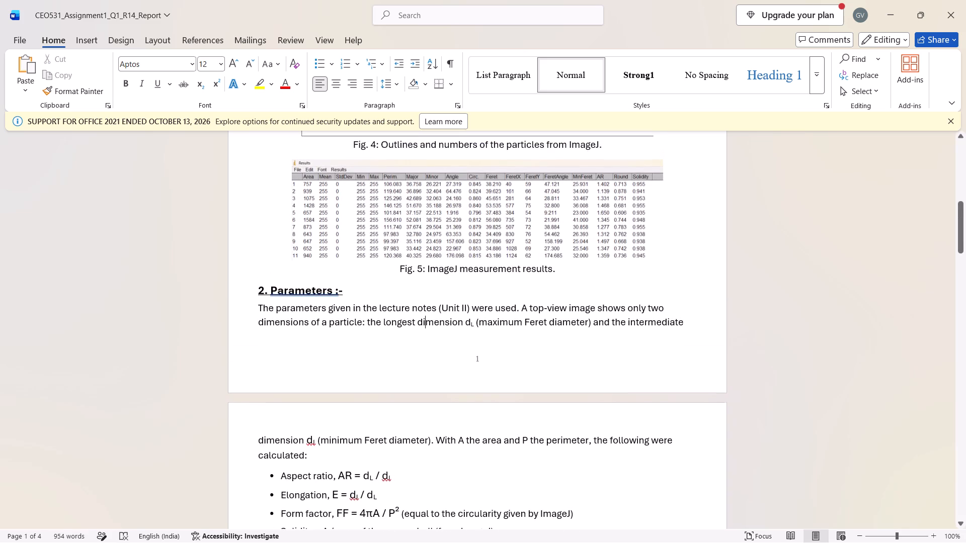
{"action": "scroll", "coordinate": [427, 296], "scroll_direction": "up", "scroll_amount": 2}
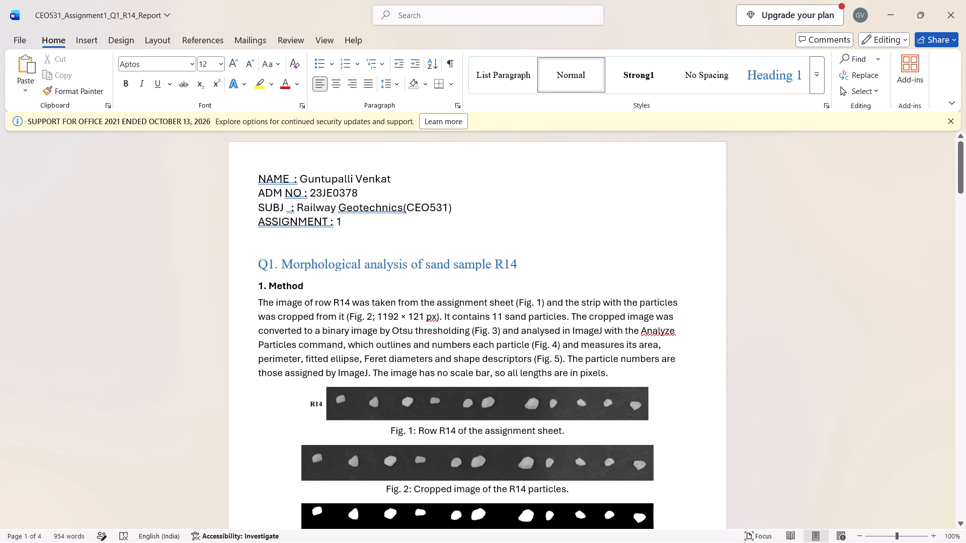
{"action": "left_click_drag", "start_coordinate": [255, 287], "coordinate": [319, 288]}
{"action": "left_click", "coordinate": [413, 251]}
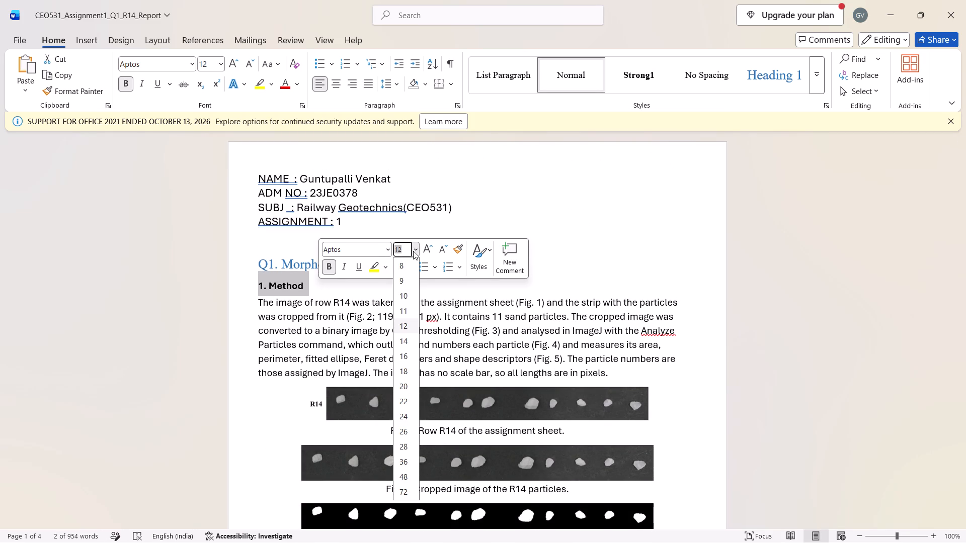
{"action": "left_click", "coordinate": [409, 338]}
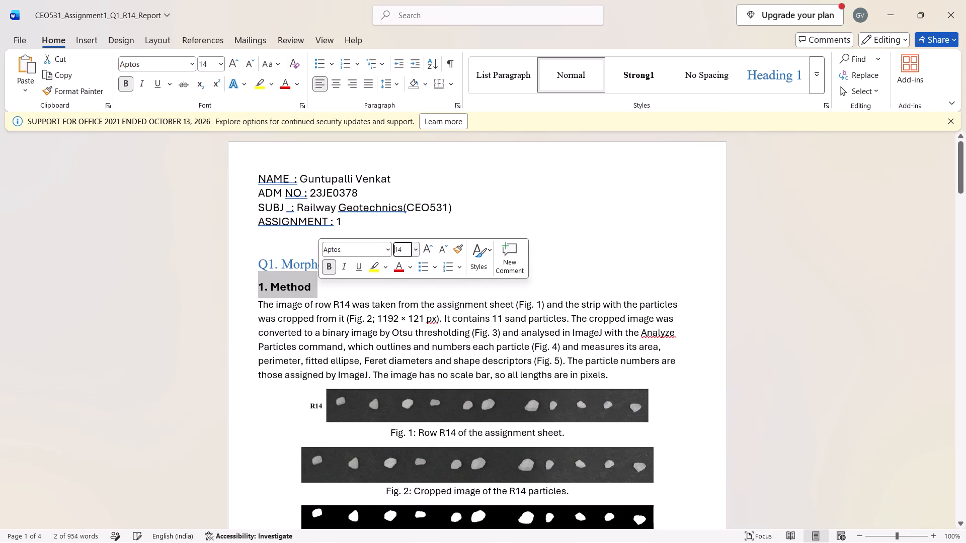
{"action": "left_click", "coordinate": [353, 270]}
Add a space and ":-" at the end of the "1. Method" heading.
{"action": "left_click", "coordinate": [316, 290]}
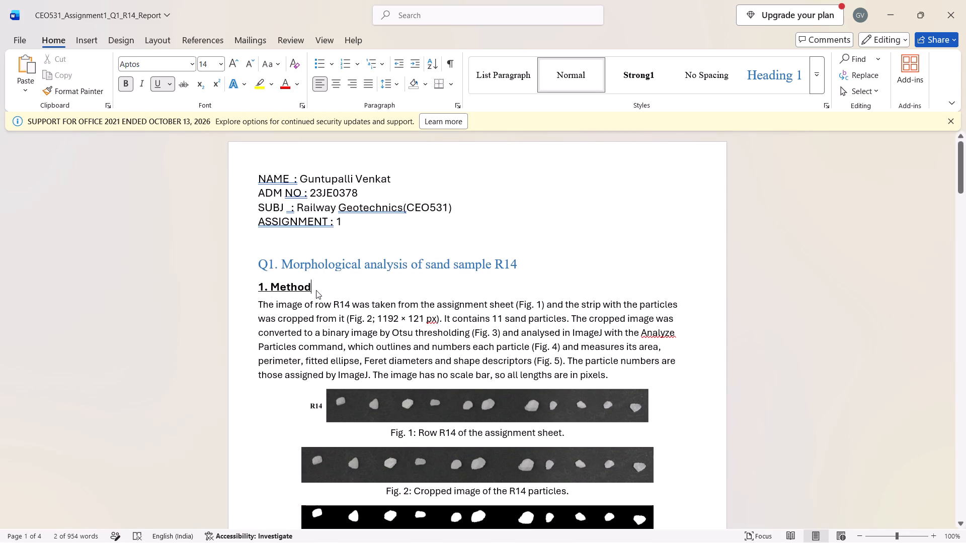
{"action": "key", "text": "space"}
{"action": "type", "text": ":-"}
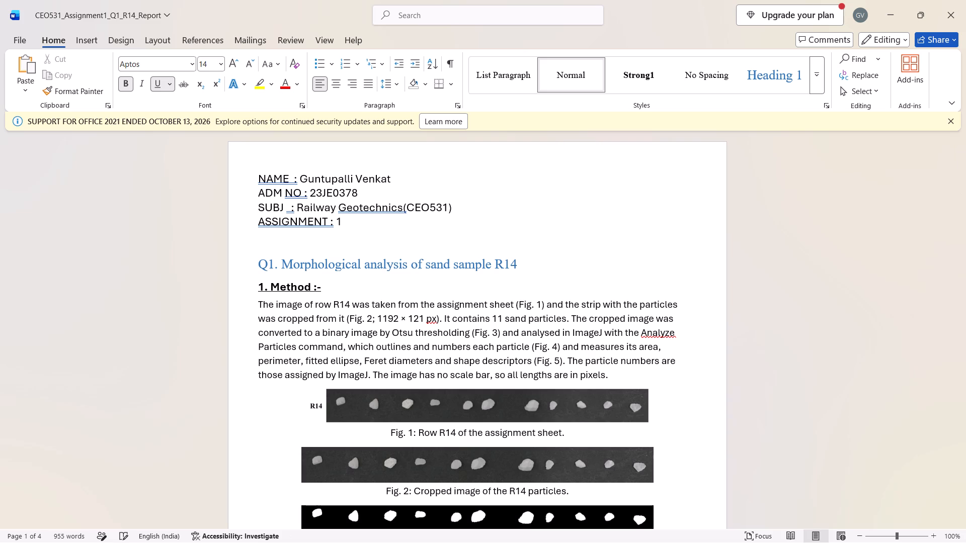
{"action": "left_click", "coordinate": [630, 267]}
Set the font size of the "4. Discussion" heading to 14 and underline the whole heading.
{"action": "scroll", "coordinate": [630, 267], "scroll_direction": "down", "scroll_amount": 2}
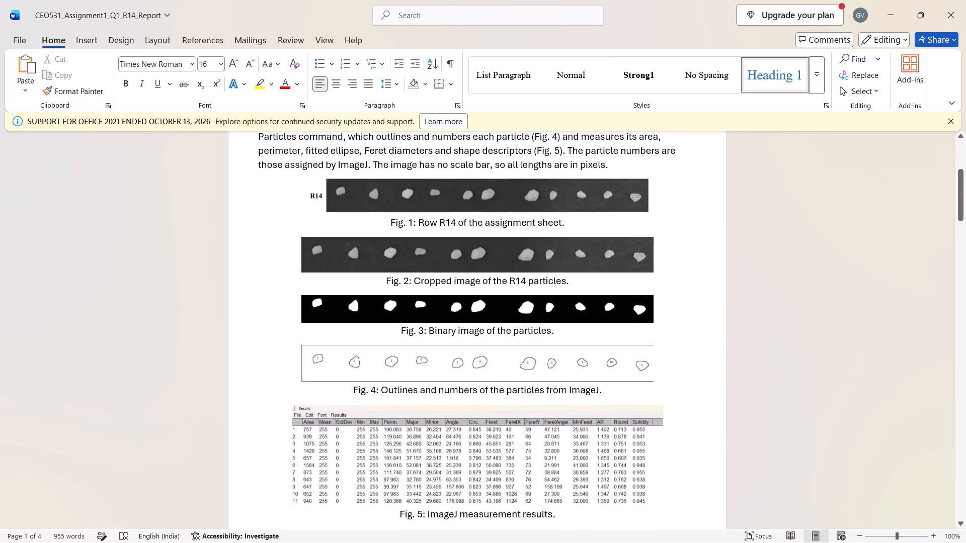
{"action": "scroll", "coordinate": [630, 267], "scroll_direction": "down", "scroll_amount": 4}
{"action": "scroll", "coordinate": [630, 267], "scroll_direction": "up", "scroll_amount": 1}
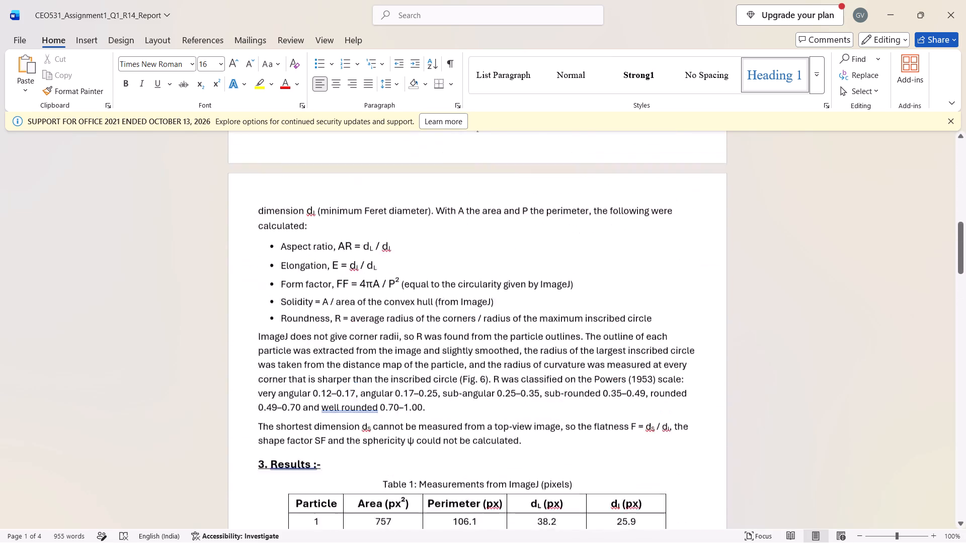
{"action": "scroll", "coordinate": [630, 267], "scroll_direction": "down", "scroll_amount": 1}
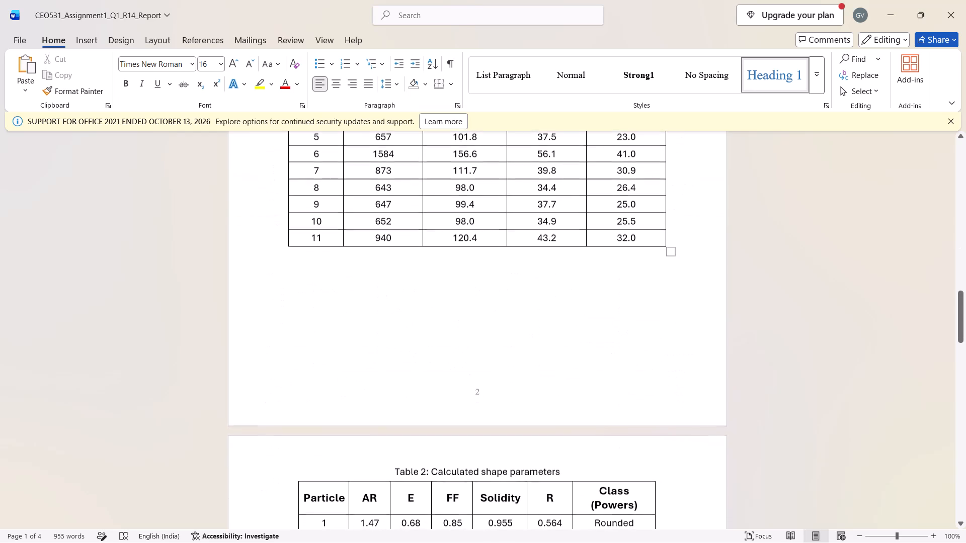
{"action": "scroll", "coordinate": [630, 267], "scroll_direction": "down", "scroll_amount": 3}
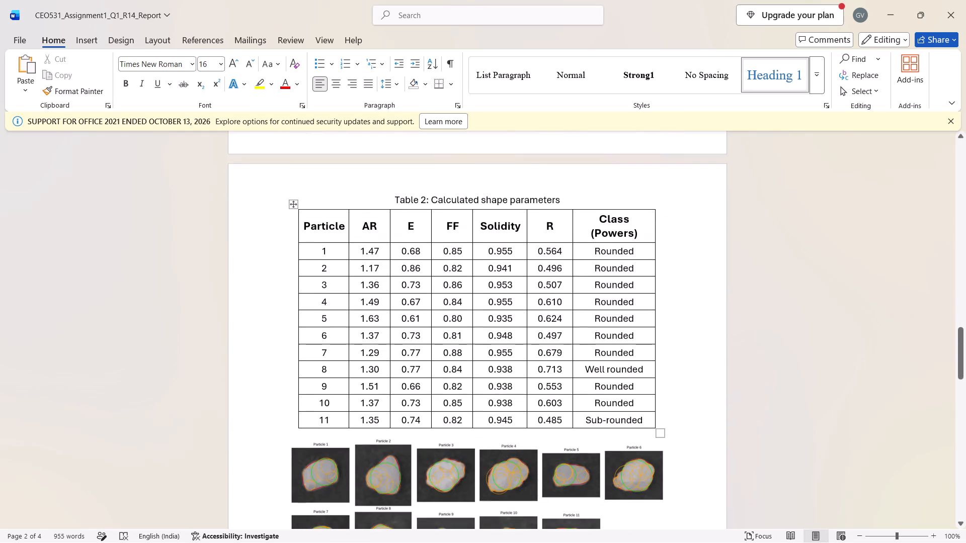
{"action": "scroll", "coordinate": [630, 267], "scroll_direction": "down", "scroll_amount": 3}
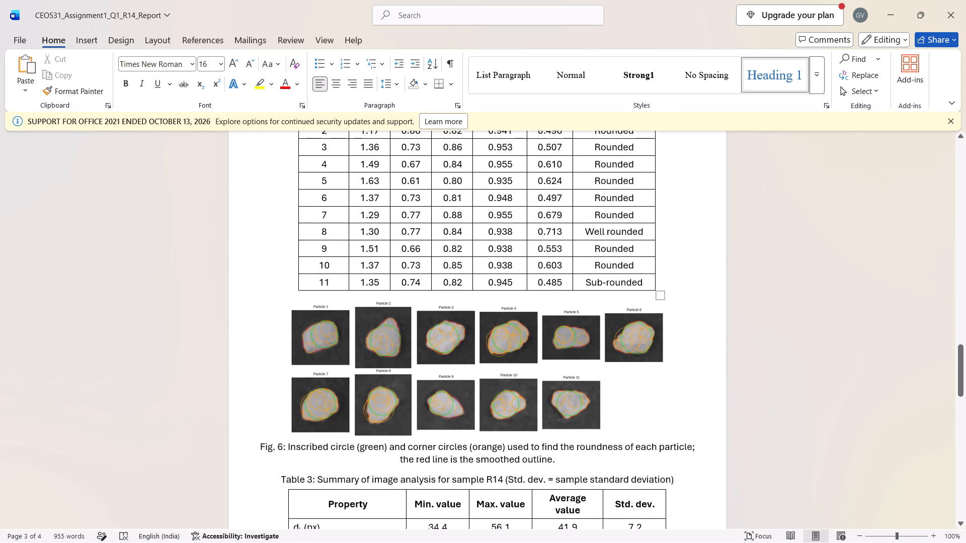
{"action": "scroll", "coordinate": [630, 267], "scroll_direction": "down", "scroll_amount": 1}
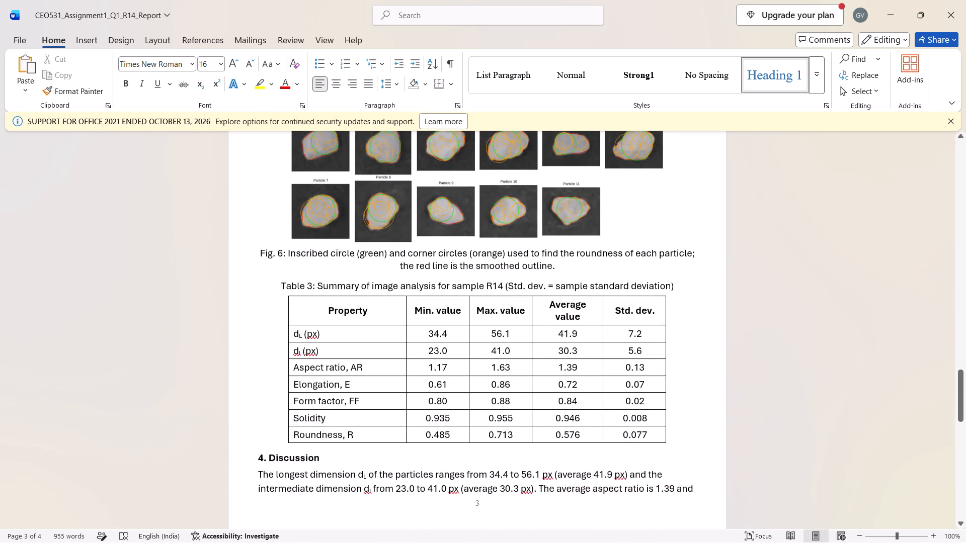
{"action": "scroll", "coordinate": [630, 267], "scroll_direction": "down", "scroll_amount": 1}
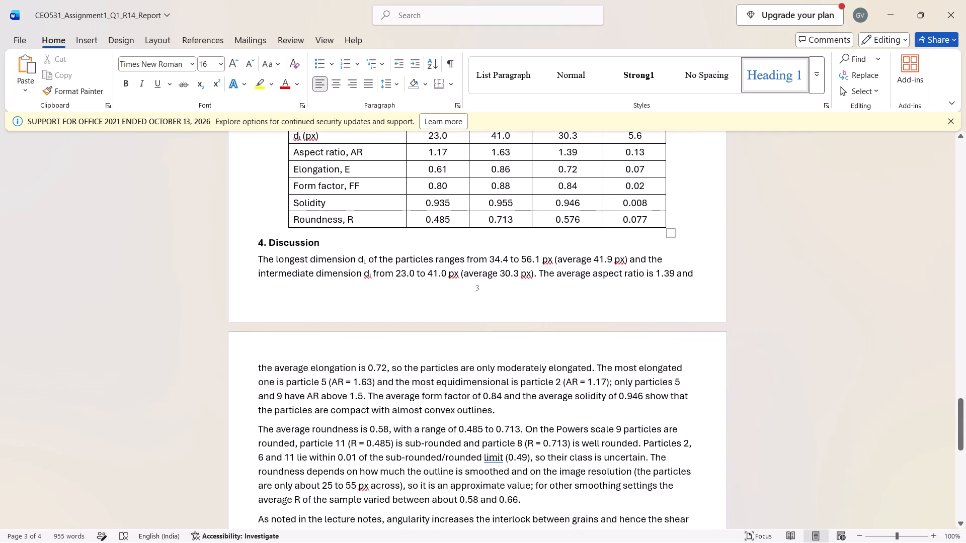
{"action": "left_click_drag", "start_coordinate": [259, 241], "coordinate": [320, 240]}
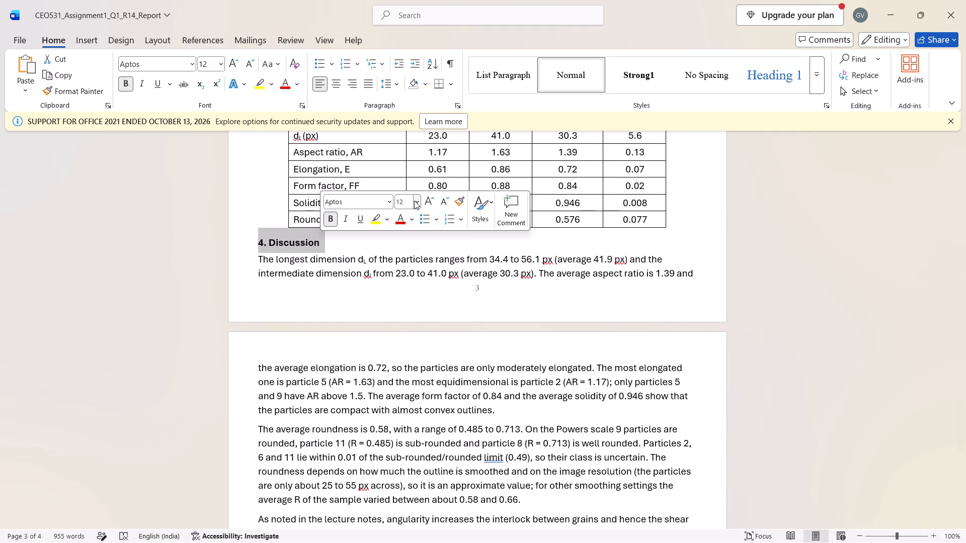
{"action": "left_click", "coordinate": [416, 201]}
{"action": "left_click", "coordinate": [408, 295]}
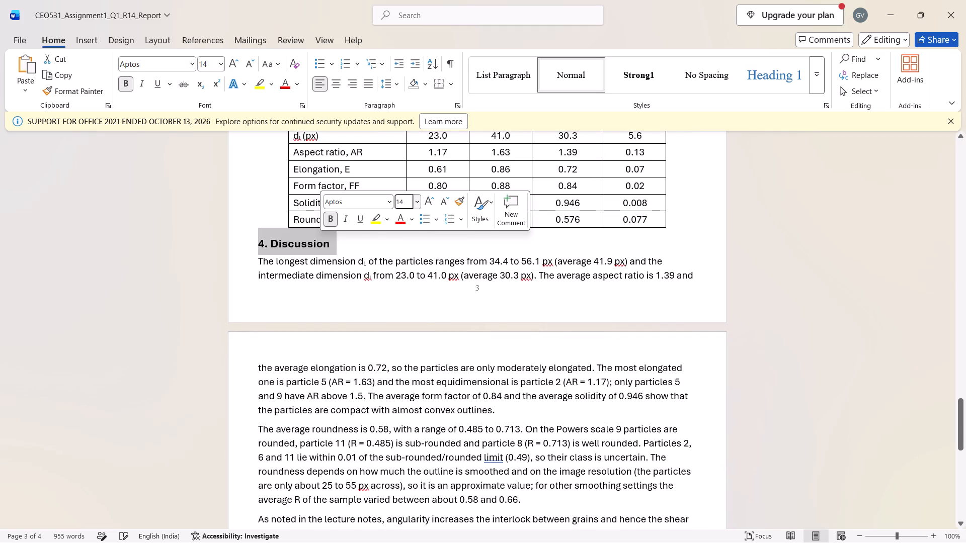
{"action": "left_click", "coordinate": [355, 219]}
Add a space and ":-" at the end of the "4. Discussion" heading.
{"action": "left_click", "coordinate": [338, 242]}
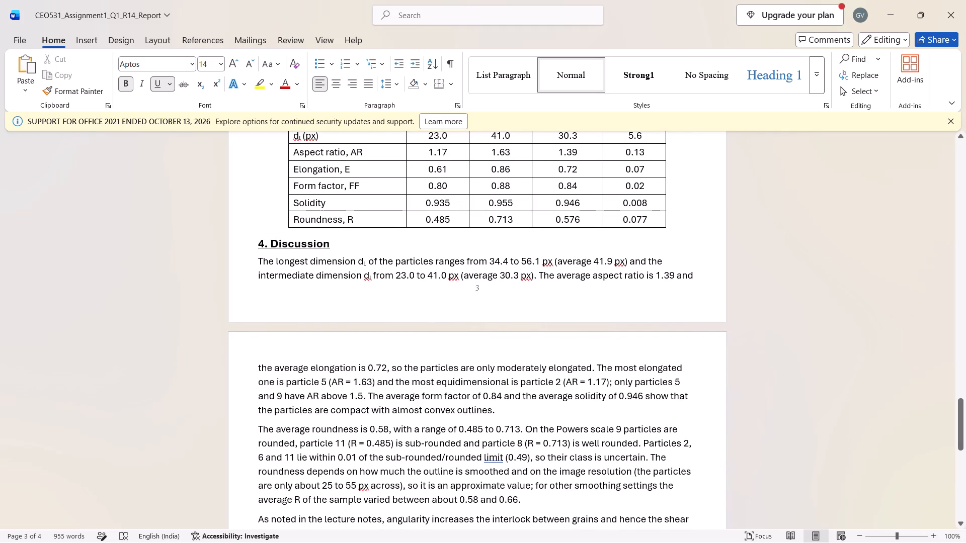
{"action": "key", "text": "space"}
{"action": "type", "text": ":-"}
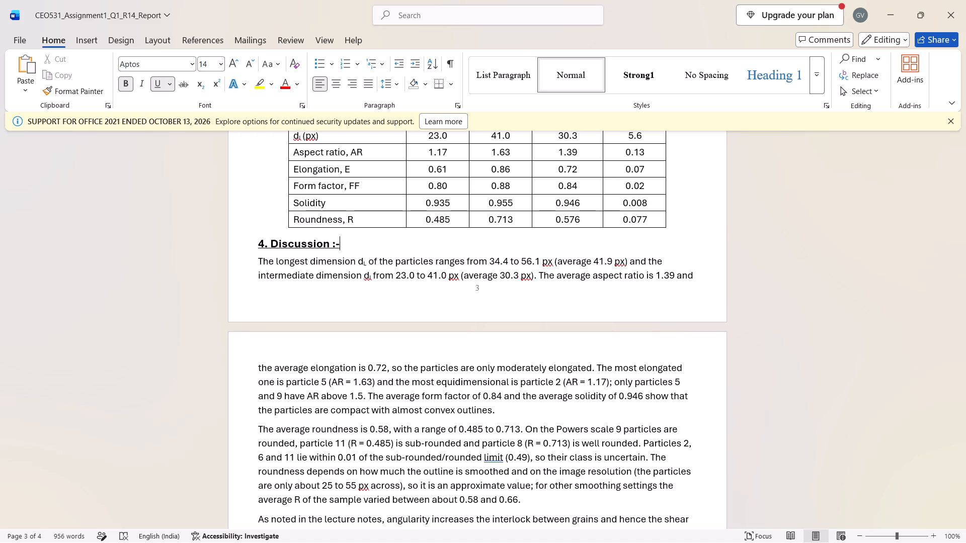
Underline the whole "5. Conclusion" heading and set its font size to 14.
{"action": "scroll", "coordinate": [453, 317], "scroll_direction": "down", "scroll_amount": 1}
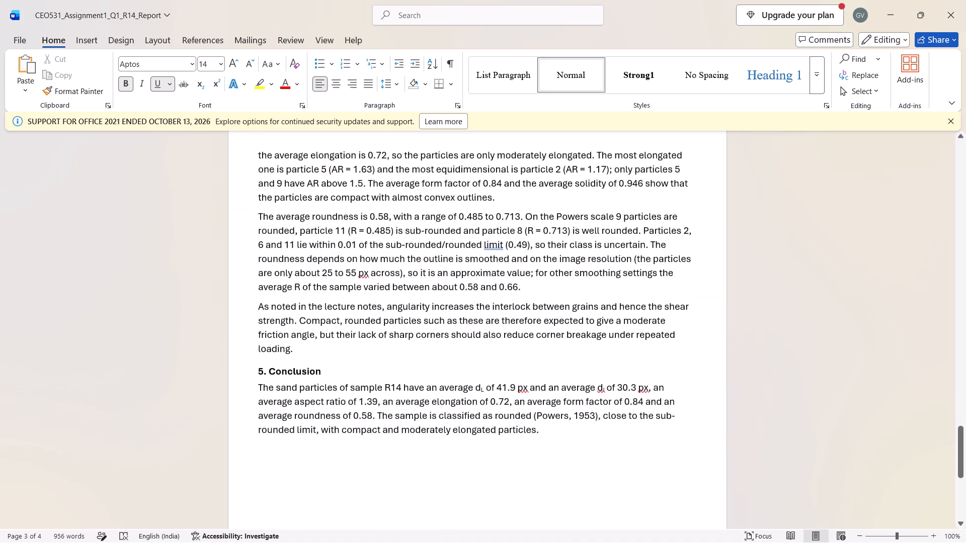
{"action": "scroll", "coordinate": [453, 317], "scroll_direction": "down", "scroll_amount": 1}
{"action": "left_click_drag", "start_coordinate": [258, 256], "coordinate": [320, 256]}
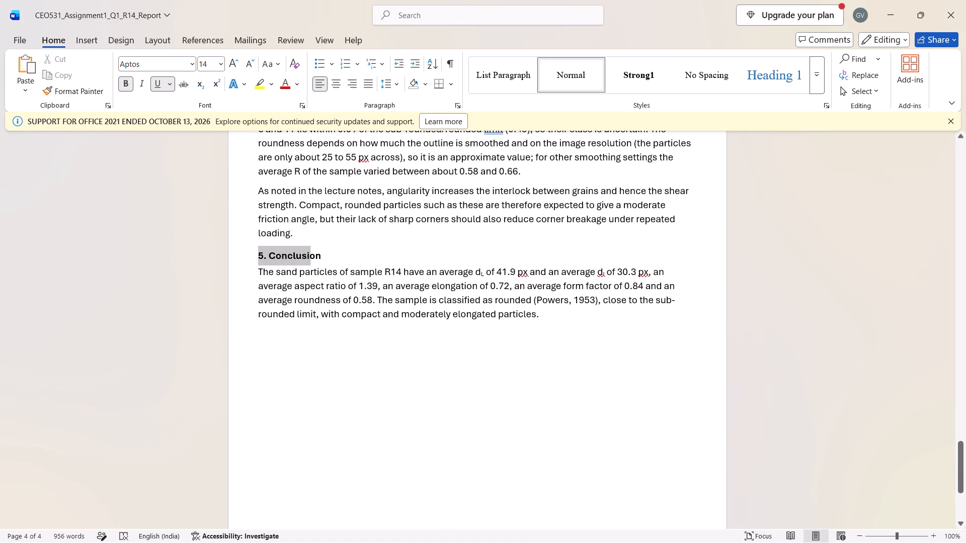
{"action": "left_click_drag", "start_coordinate": [320, 256], "coordinate": [324, 257]}
{"action": "left_click", "coordinate": [362, 237]}
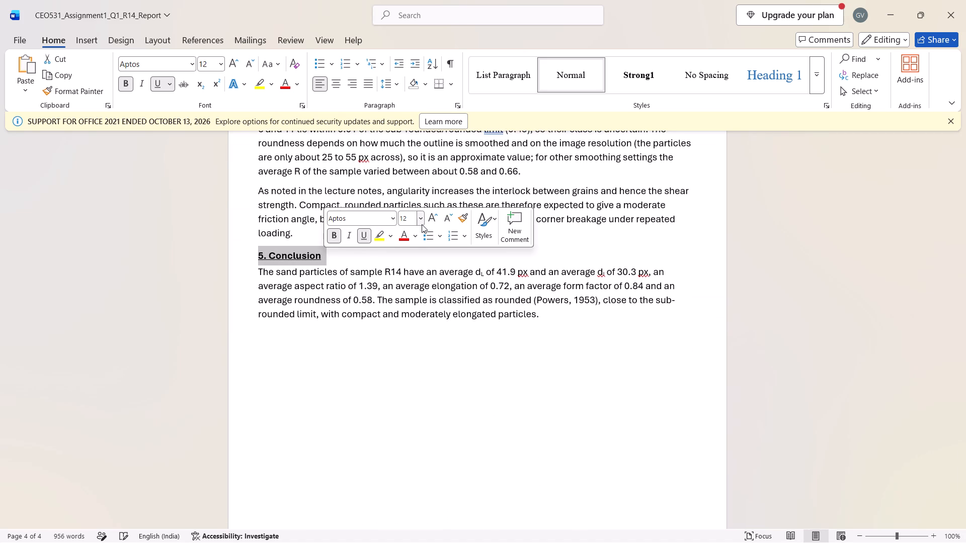
{"action": "left_click", "coordinate": [422, 224]}
{"action": "left_click", "coordinate": [414, 306]}
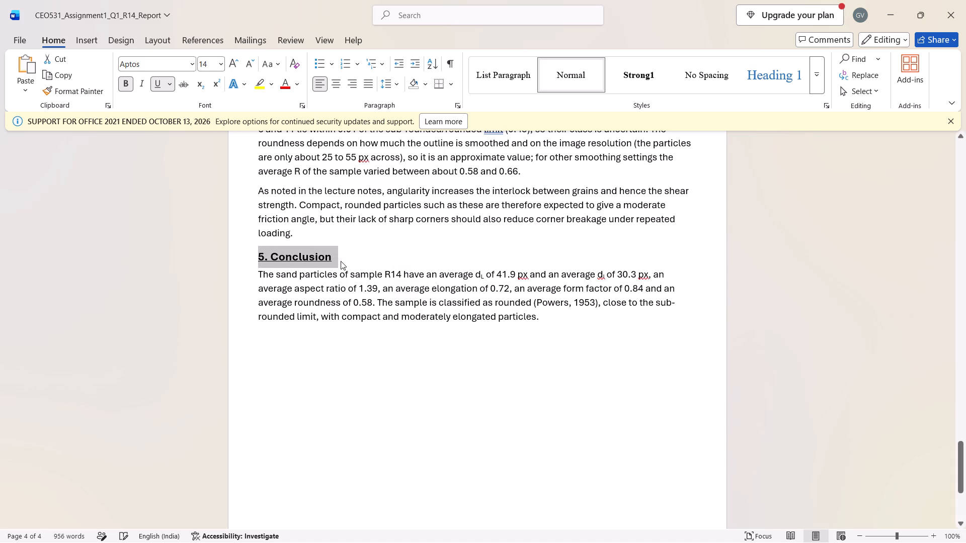
Add a space and ":-" at the end of the "5. Conclusion" heading.
{"action": "left_click", "coordinate": [341, 261]}
{"action": "key", "text": "space"}
{"action": "type", "text": ":-"}
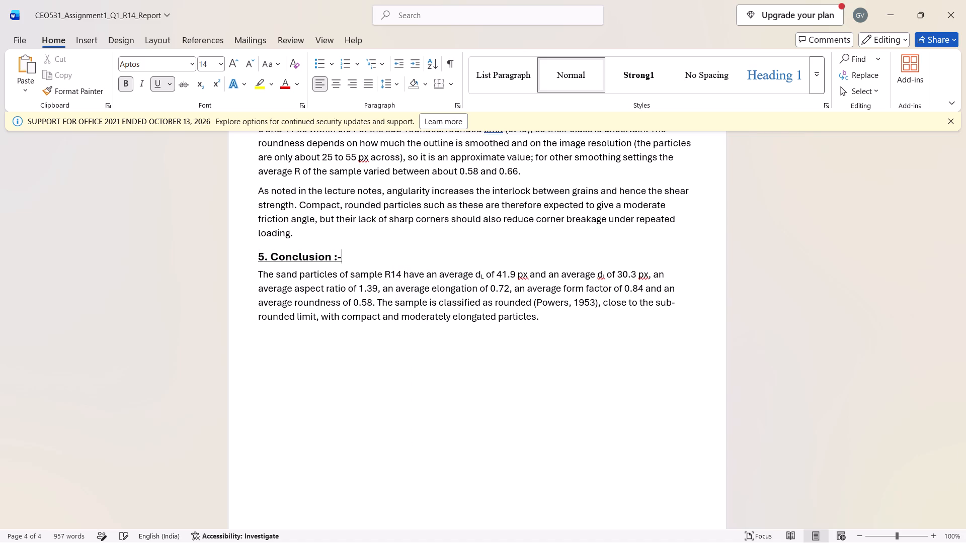
{"action": "left_click", "coordinate": [464, 375]}
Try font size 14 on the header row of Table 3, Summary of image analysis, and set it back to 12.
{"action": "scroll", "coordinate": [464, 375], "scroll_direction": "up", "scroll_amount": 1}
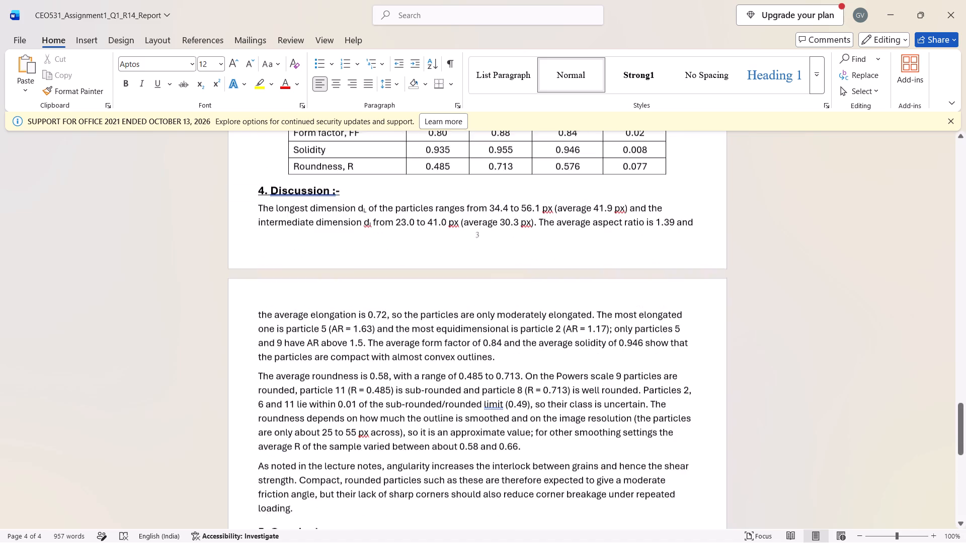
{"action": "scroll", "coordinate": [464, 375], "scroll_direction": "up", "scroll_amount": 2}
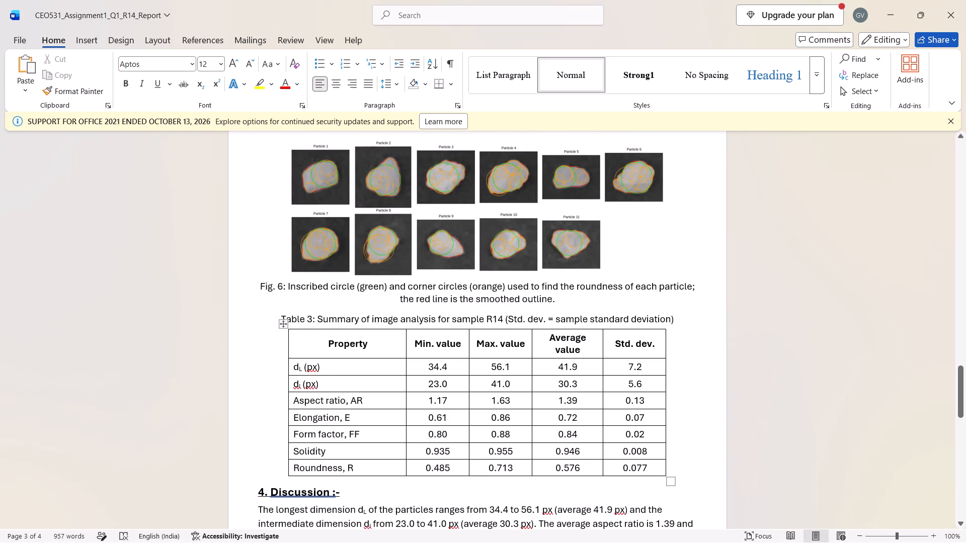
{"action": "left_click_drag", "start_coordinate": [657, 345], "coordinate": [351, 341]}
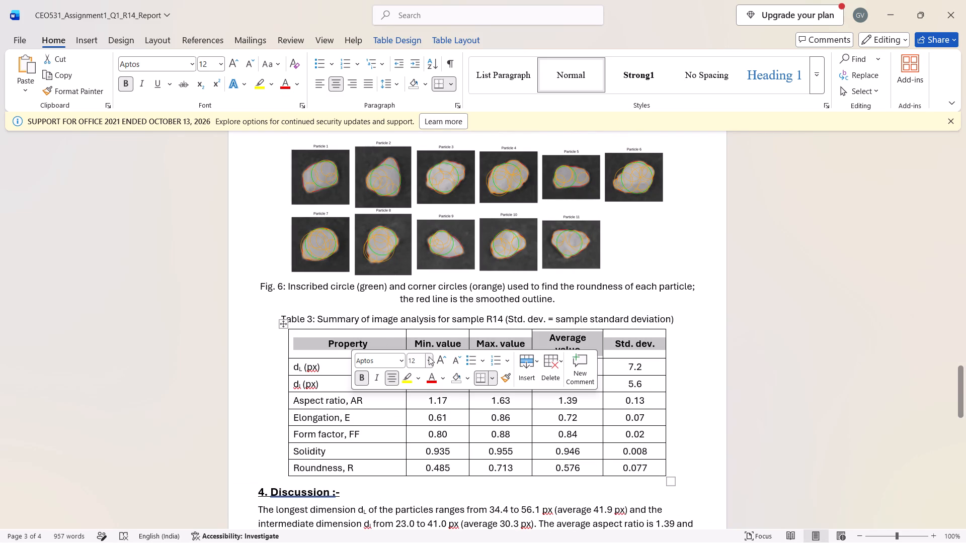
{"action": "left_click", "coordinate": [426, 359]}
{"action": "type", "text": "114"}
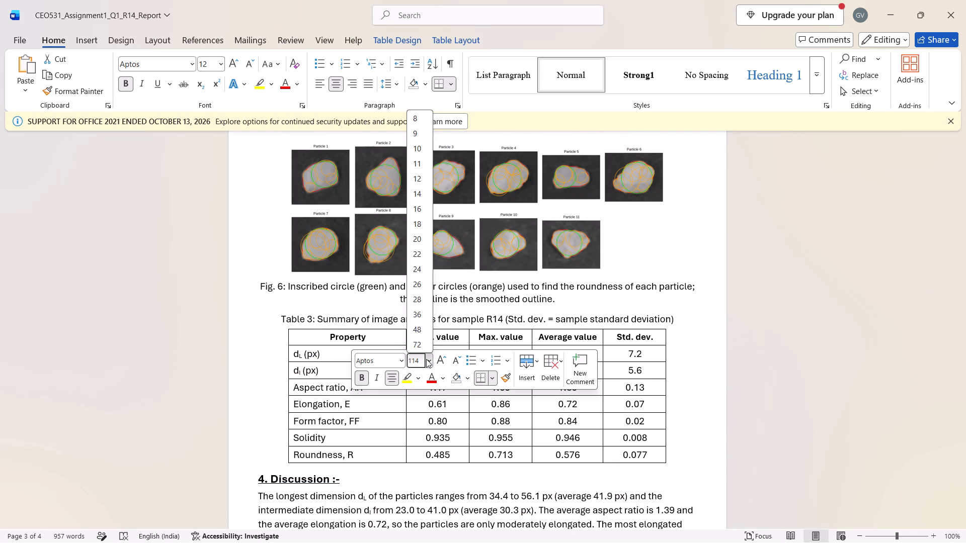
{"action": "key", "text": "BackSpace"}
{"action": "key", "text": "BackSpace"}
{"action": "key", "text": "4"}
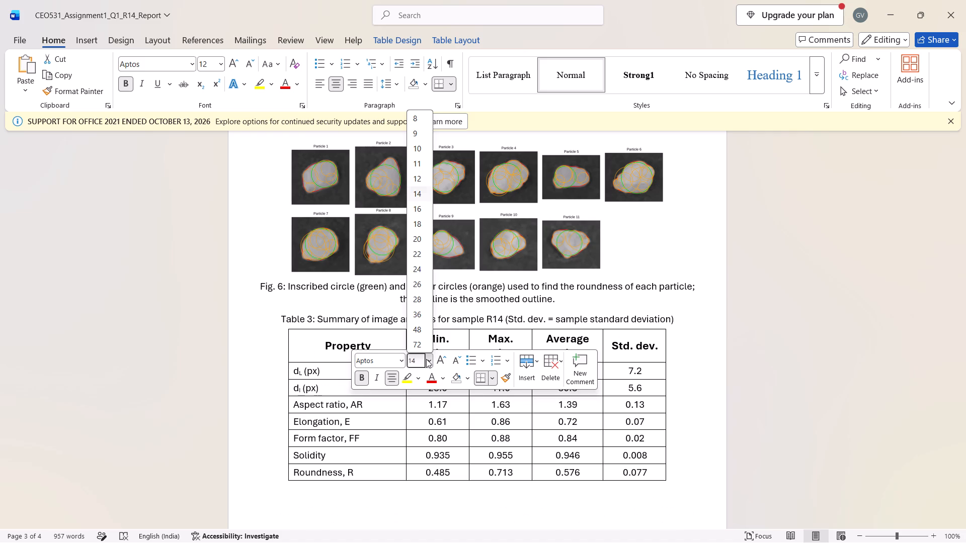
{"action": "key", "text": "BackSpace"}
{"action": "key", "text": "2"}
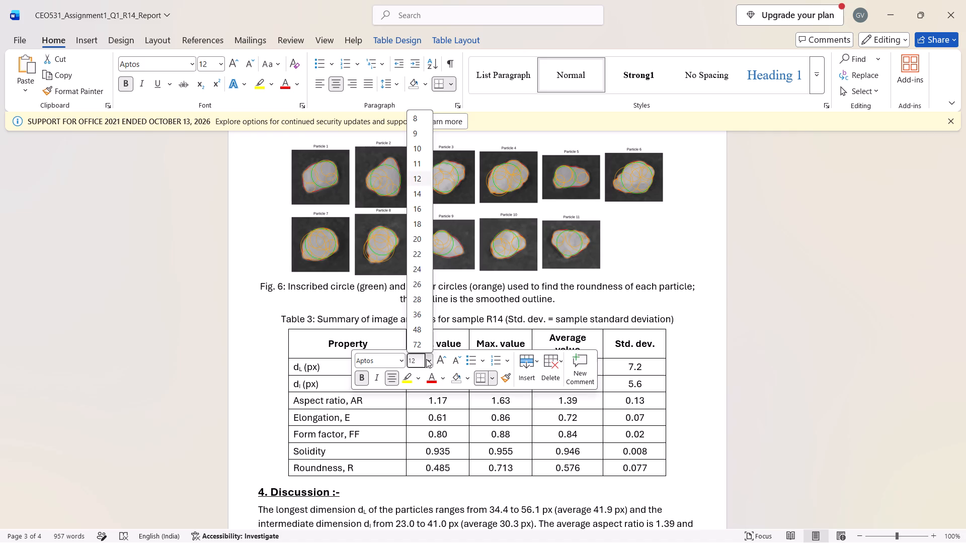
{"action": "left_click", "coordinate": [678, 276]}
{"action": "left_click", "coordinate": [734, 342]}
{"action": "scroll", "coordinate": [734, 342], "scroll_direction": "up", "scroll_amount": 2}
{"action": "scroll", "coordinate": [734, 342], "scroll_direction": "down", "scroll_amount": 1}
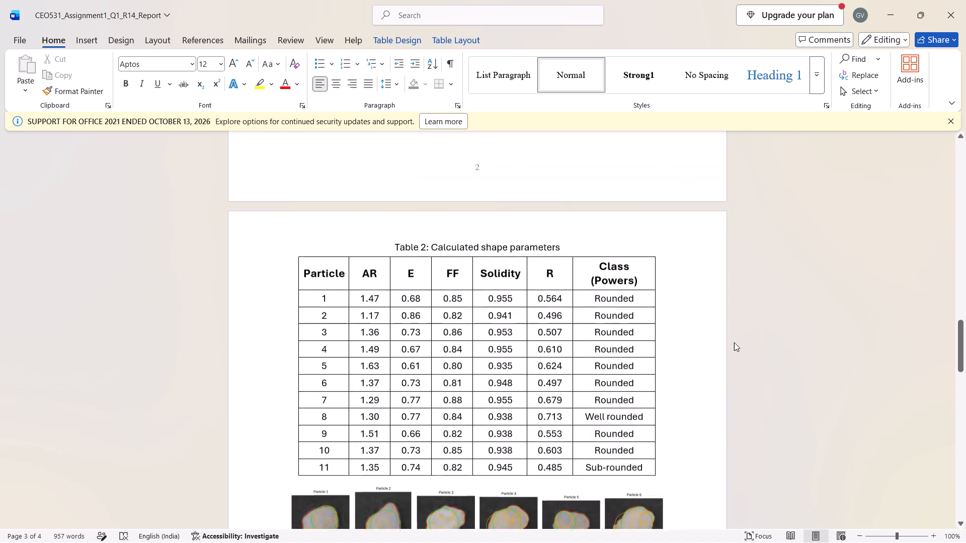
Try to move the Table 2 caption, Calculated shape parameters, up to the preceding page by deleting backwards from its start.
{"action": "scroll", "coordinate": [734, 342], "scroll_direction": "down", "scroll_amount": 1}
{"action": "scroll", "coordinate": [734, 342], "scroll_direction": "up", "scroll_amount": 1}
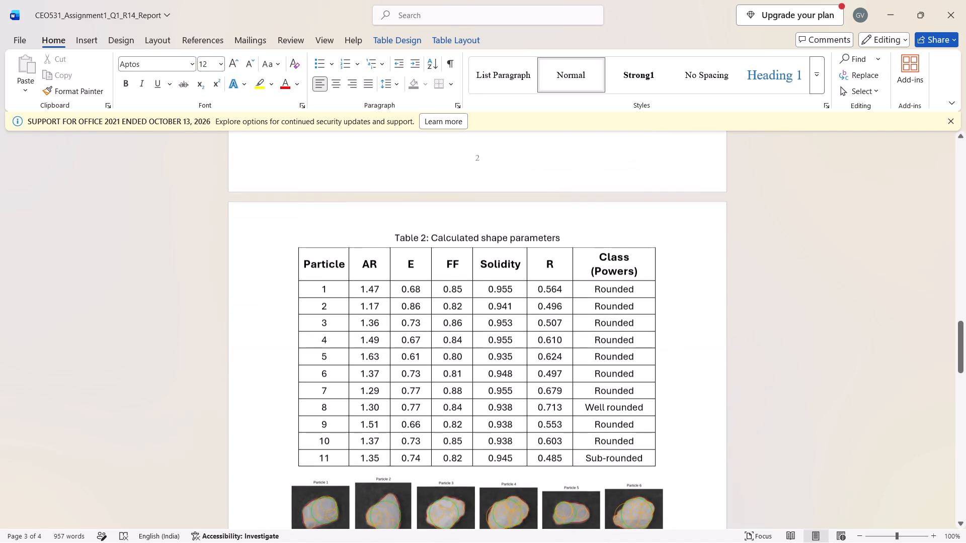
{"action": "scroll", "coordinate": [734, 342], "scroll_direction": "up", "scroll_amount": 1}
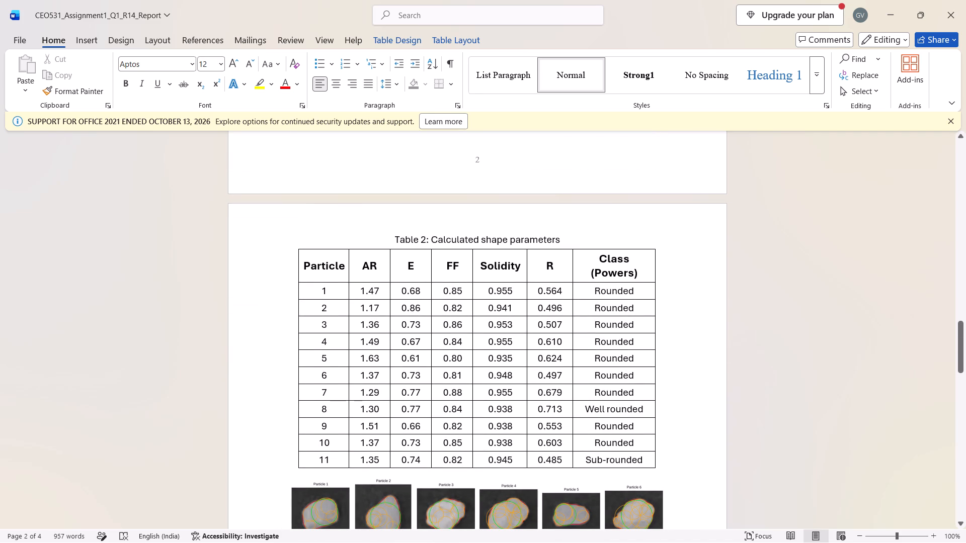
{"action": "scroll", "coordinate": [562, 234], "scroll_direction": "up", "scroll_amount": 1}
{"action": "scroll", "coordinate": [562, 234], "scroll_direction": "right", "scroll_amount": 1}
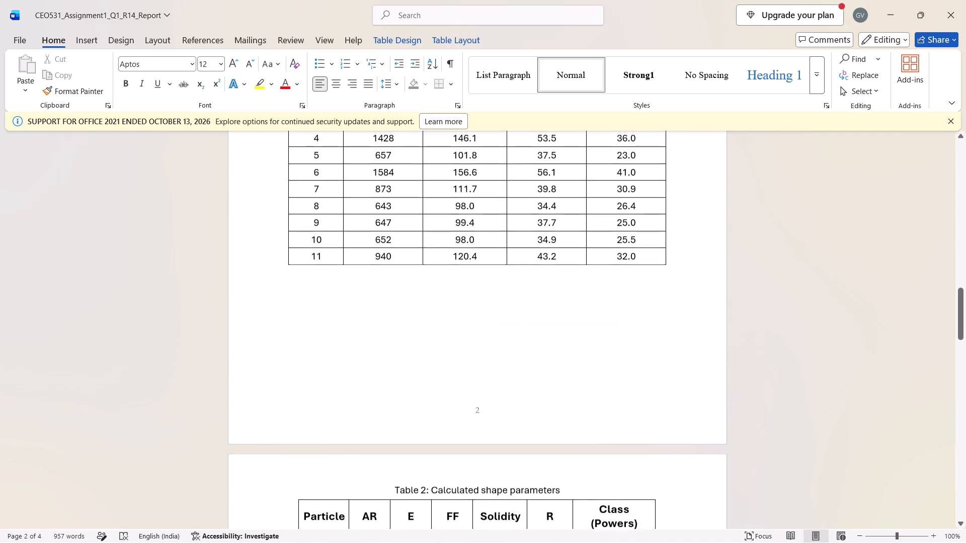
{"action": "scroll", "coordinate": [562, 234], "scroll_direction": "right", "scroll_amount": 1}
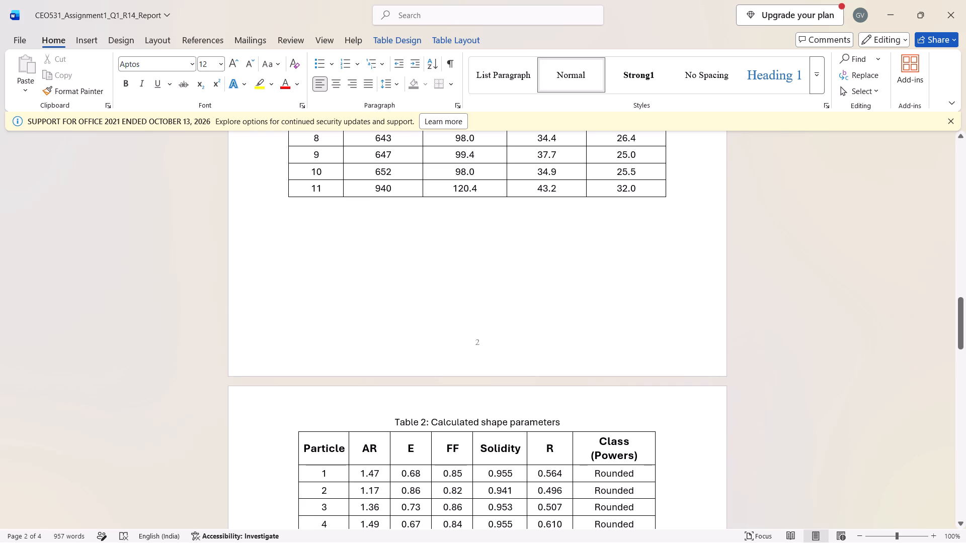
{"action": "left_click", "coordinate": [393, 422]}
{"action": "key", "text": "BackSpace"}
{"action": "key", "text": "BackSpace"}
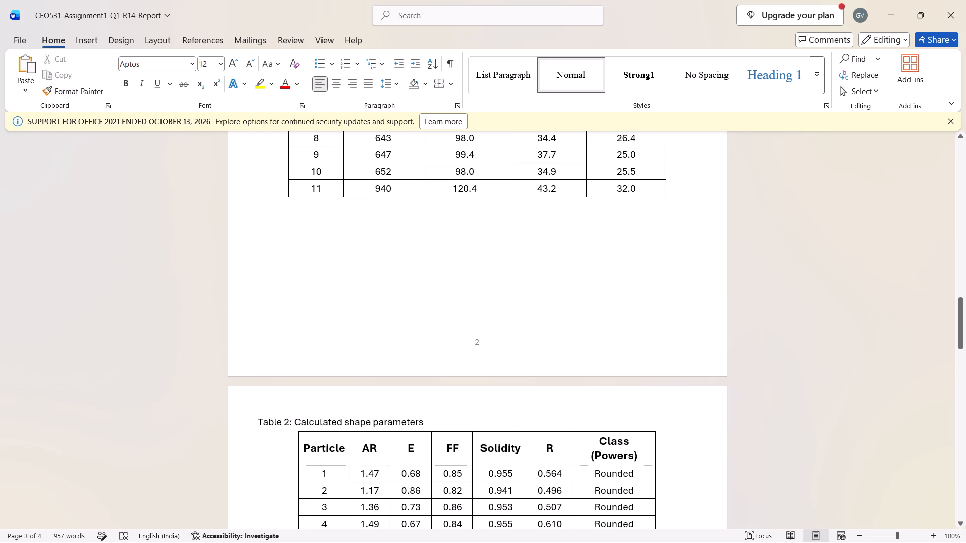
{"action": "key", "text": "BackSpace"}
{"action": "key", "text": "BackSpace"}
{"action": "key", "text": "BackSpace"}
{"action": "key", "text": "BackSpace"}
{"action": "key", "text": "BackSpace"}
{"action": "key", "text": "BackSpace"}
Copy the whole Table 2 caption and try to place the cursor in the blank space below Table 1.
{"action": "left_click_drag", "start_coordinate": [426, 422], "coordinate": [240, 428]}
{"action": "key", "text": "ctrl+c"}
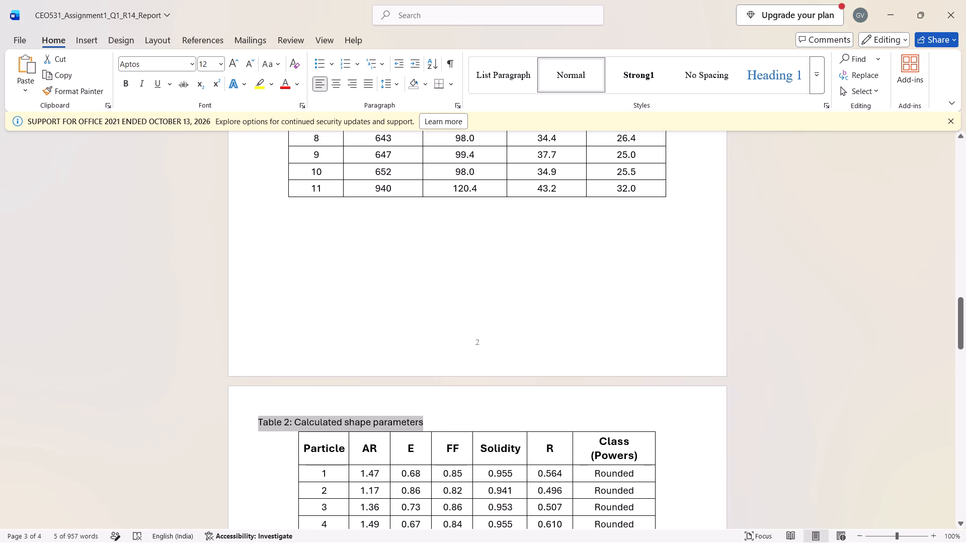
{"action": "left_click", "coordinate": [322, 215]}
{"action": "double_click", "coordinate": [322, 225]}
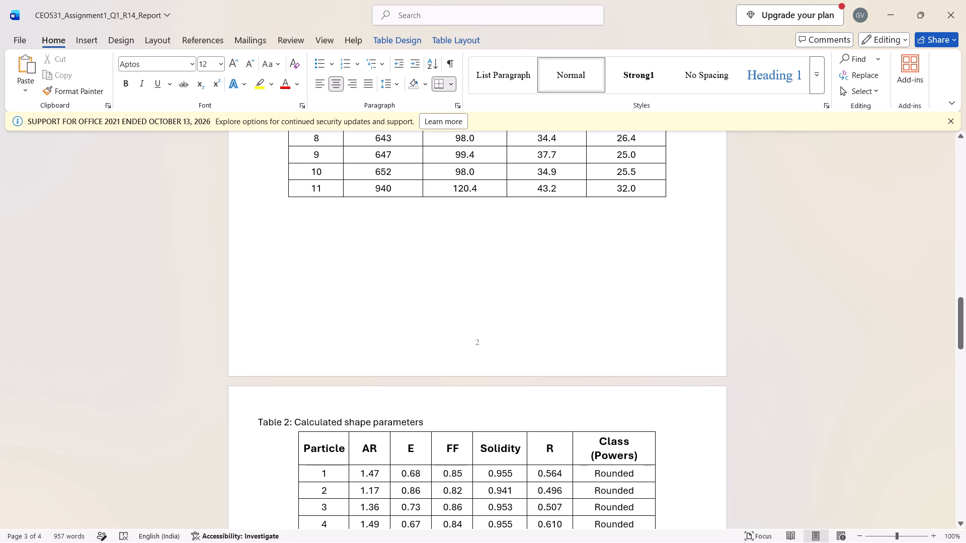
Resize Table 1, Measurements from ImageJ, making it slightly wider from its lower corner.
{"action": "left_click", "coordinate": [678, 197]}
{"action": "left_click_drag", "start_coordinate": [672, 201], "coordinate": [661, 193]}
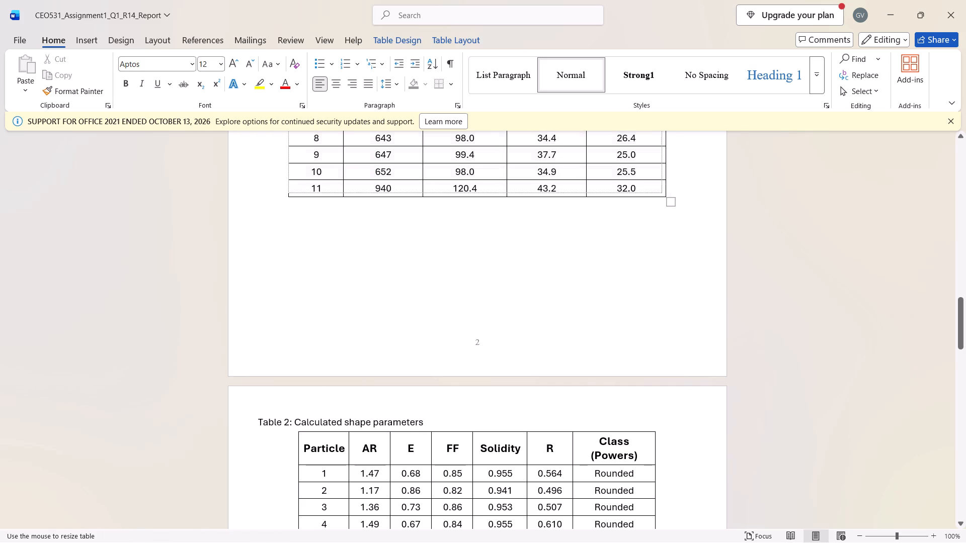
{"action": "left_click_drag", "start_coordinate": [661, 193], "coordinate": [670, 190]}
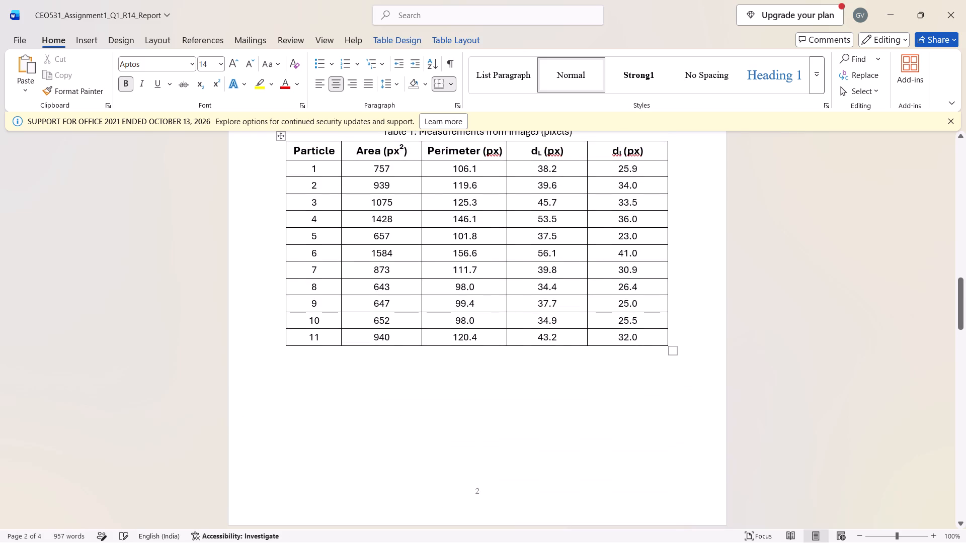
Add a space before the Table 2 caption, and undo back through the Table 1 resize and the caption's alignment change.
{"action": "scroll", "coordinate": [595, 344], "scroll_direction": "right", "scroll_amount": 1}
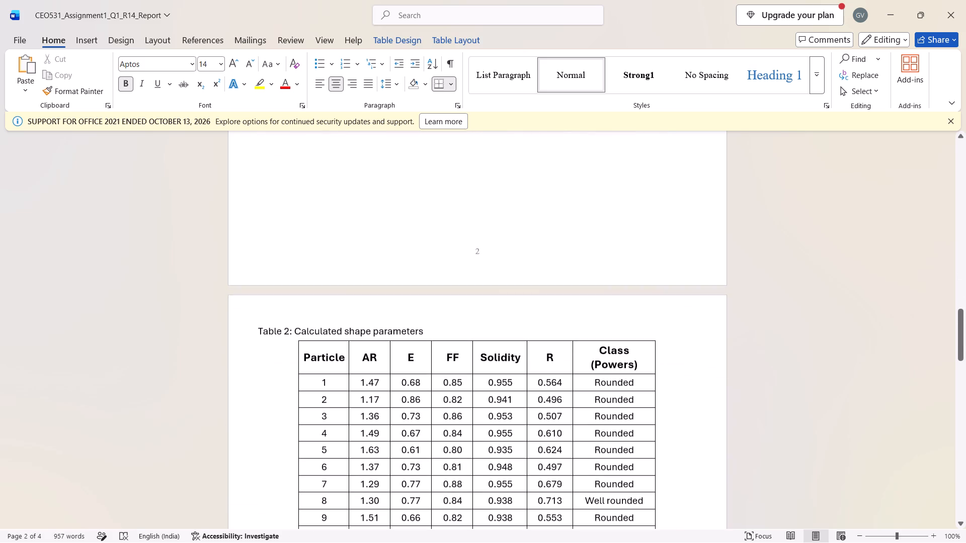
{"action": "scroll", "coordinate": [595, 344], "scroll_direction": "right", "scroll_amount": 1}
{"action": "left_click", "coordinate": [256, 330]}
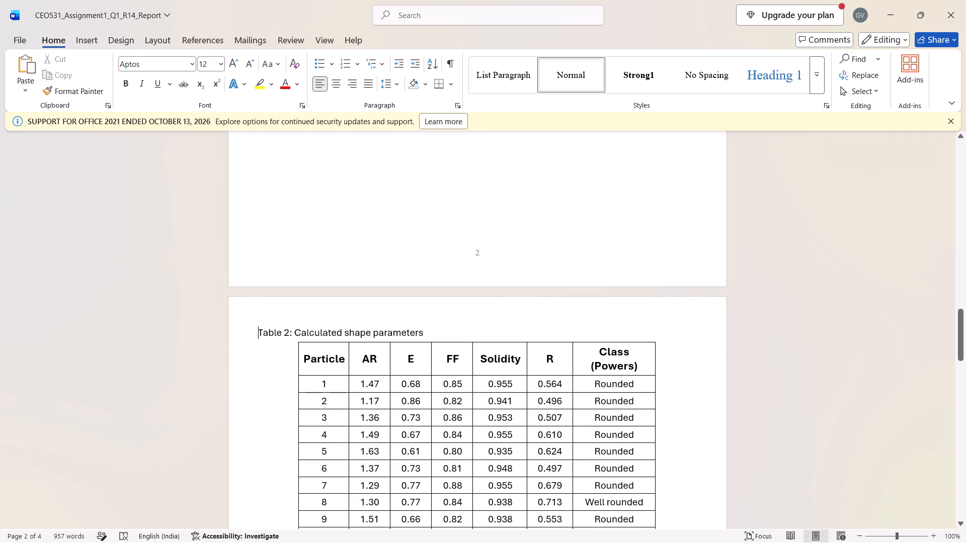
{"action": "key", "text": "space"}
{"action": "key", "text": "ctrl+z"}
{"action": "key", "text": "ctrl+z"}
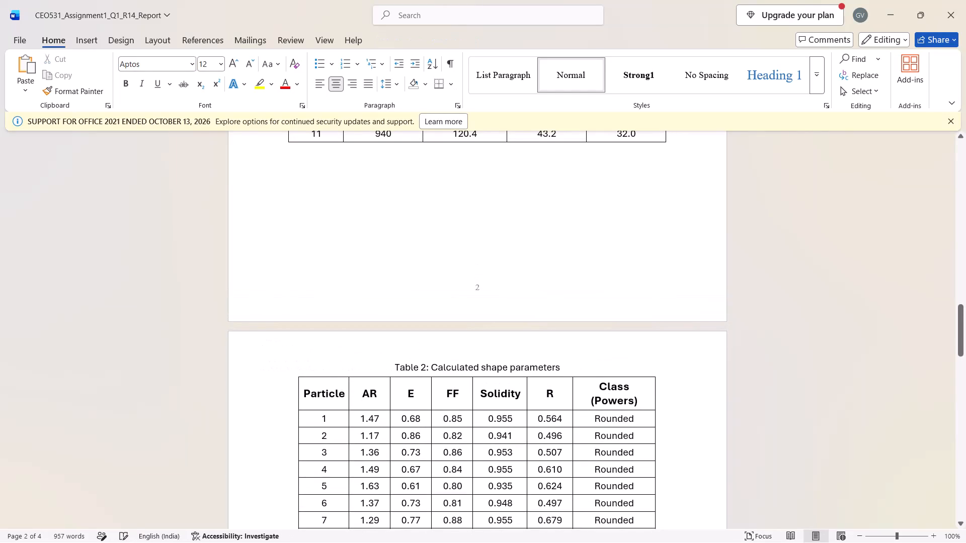
Look through the whole report, from the title block to the conclusion, to examine its headings, figures, tables and page layout.
{"action": "scroll", "coordinate": [422, 310], "scroll_direction": "down", "scroll_amount": 2}
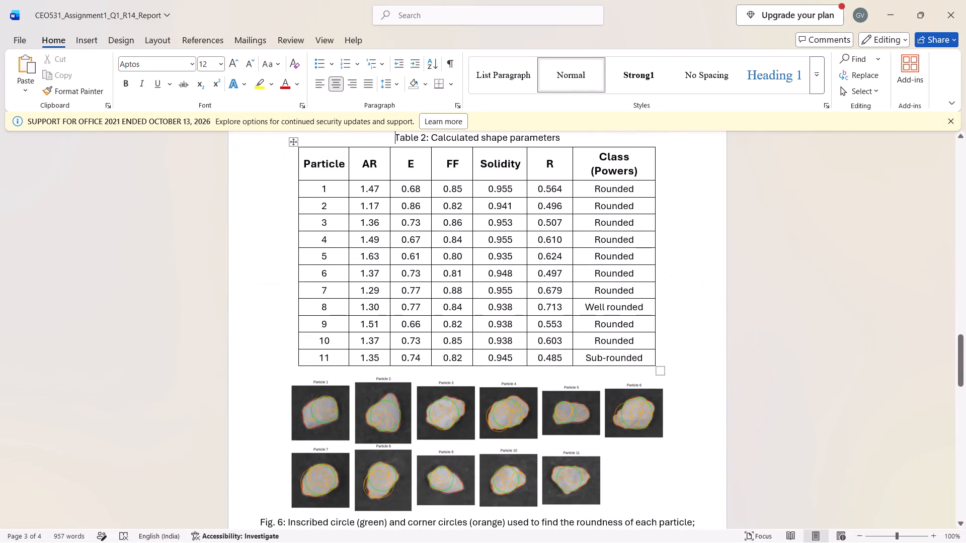
{"action": "left_click", "coordinate": [694, 378]}
{"action": "scroll", "coordinate": [694, 378], "scroll_direction": "up", "scroll_amount": 2}
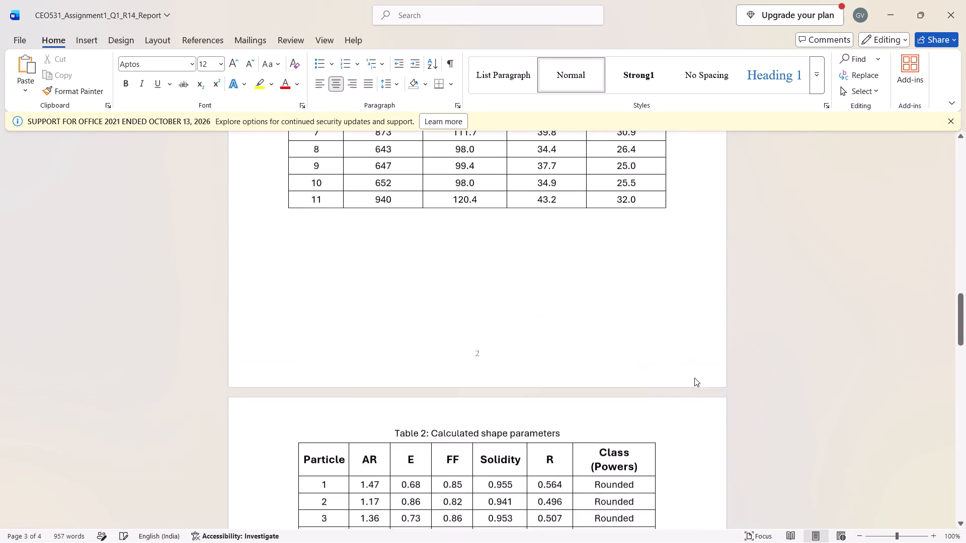
{"action": "scroll", "coordinate": [694, 378], "scroll_direction": "up", "scroll_amount": 4}
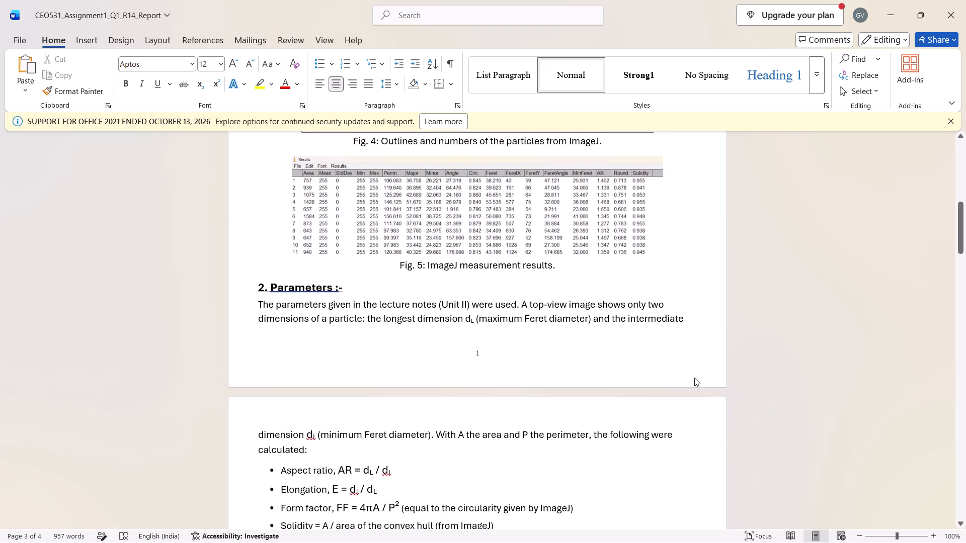
{"action": "scroll", "coordinate": [694, 378], "scroll_direction": "up", "scroll_amount": 3}
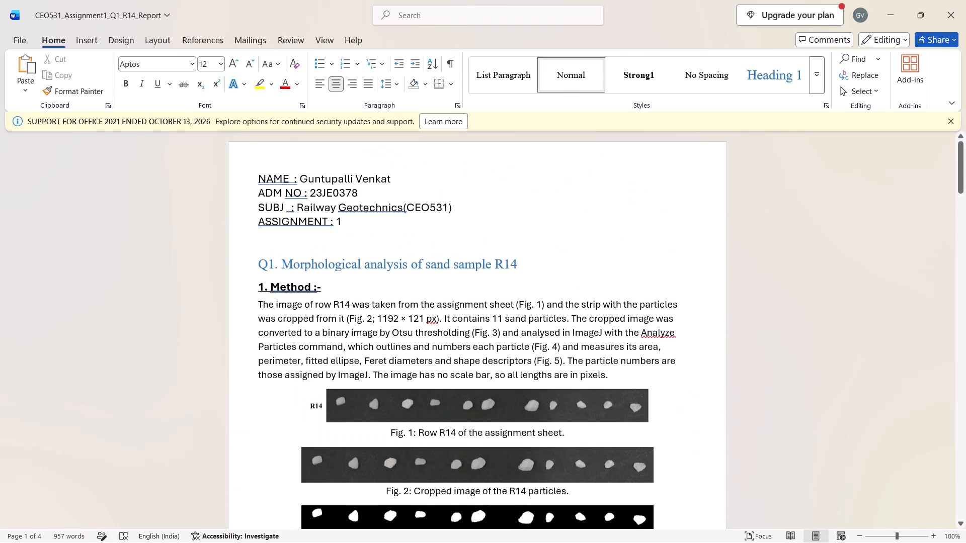
{"action": "scroll", "coordinate": [694, 378], "scroll_direction": "up", "scroll_amount": 2}
{"action": "scroll", "coordinate": [694, 378], "scroll_direction": "down", "scroll_amount": 9}
{"action": "scroll", "coordinate": [694, 378], "scroll_direction": "down", "scroll_amount": 17}
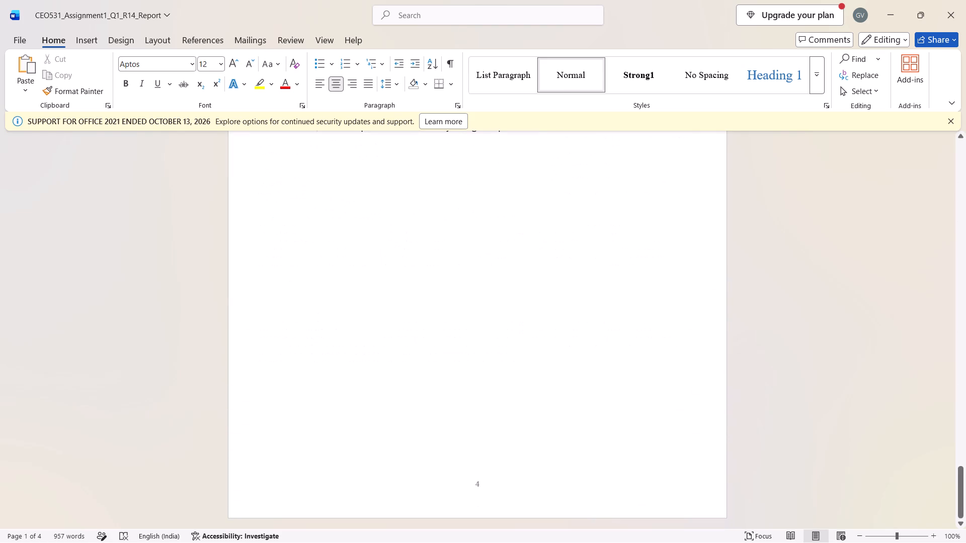
{"action": "scroll", "coordinate": [694, 378], "scroll_direction": "up", "scroll_amount": 3}
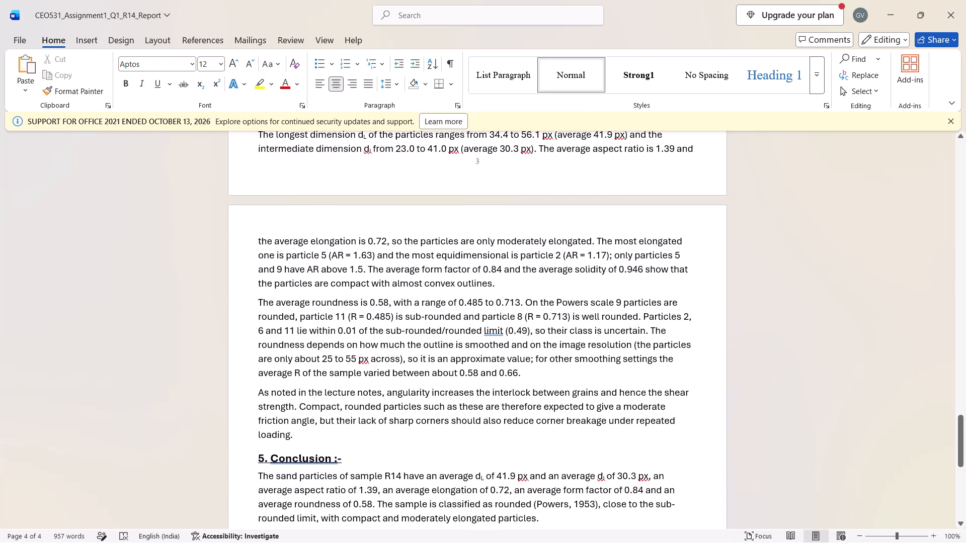
{"action": "scroll", "coordinate": [694, 378], "scroll_direction": "up", "scroll_amount": 3}
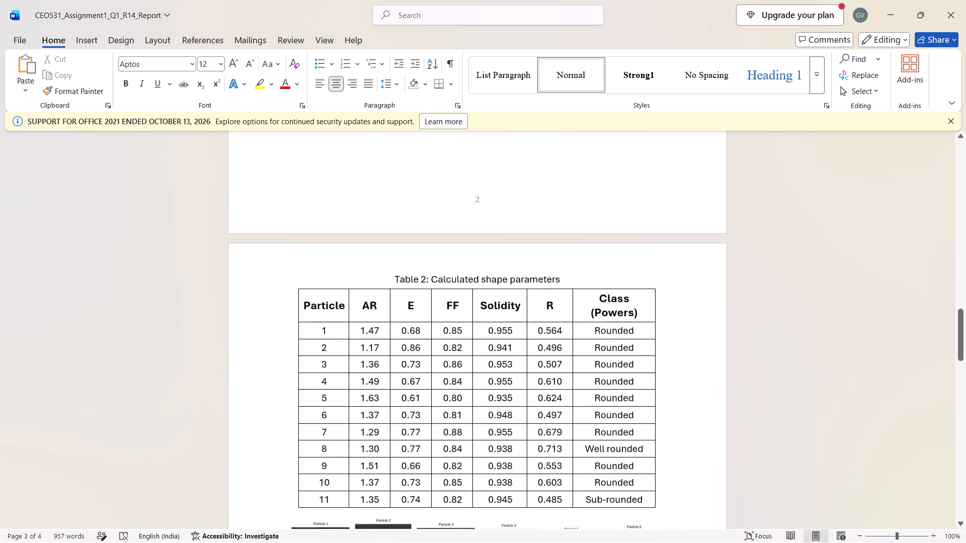
{"action": "scroll", "coordinate": [694, 378], "scroll_direction": "up", "scroll_amount": 2}
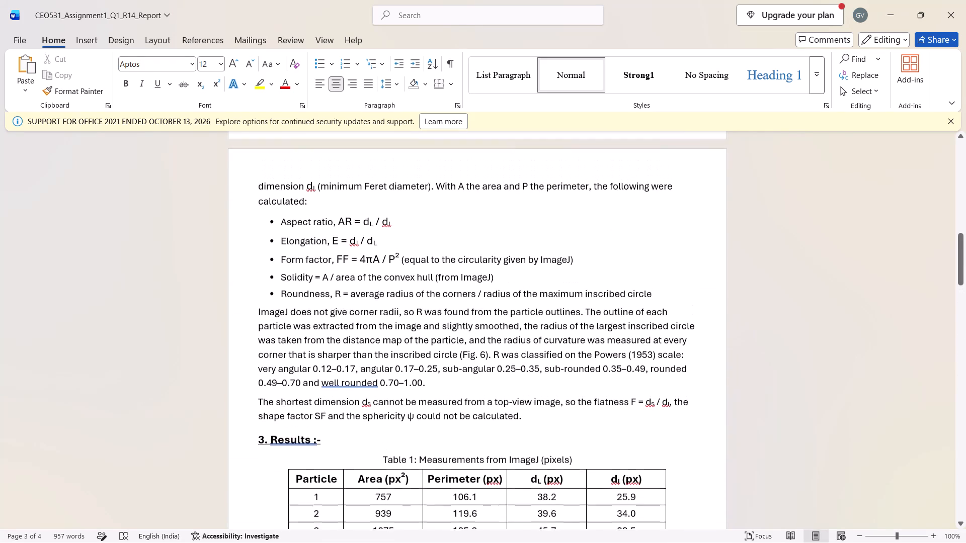
{"action": "scroll", "coordinate": [694, 378], "scroll_direction": "up", "scroll_amount": 4}
{"action": "scroll", "coordinate": [694, 378], "scroll_direction": "right", "scroll_amount": 1}
{"action": "scroll", "coordinate": [694, 378], "scroll_direction": "up", "scroll_amount": 4}
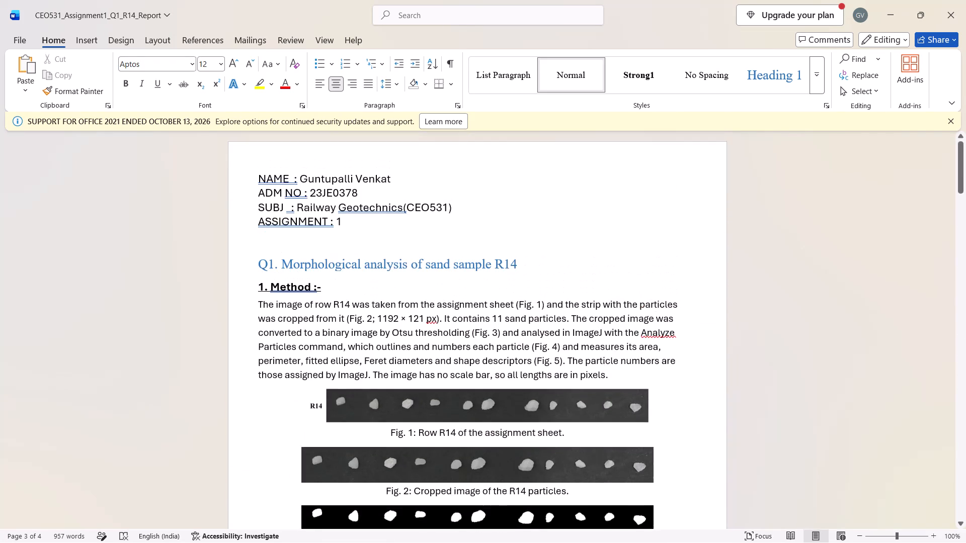
Shade the "Particle" header cell of Table 1 in light orange, the second-lightest tint of the orange theme colour.
{"action": "scroll", "coordinate": [694, 378], "scroll_direction": "down", "scroll_amount": 4}
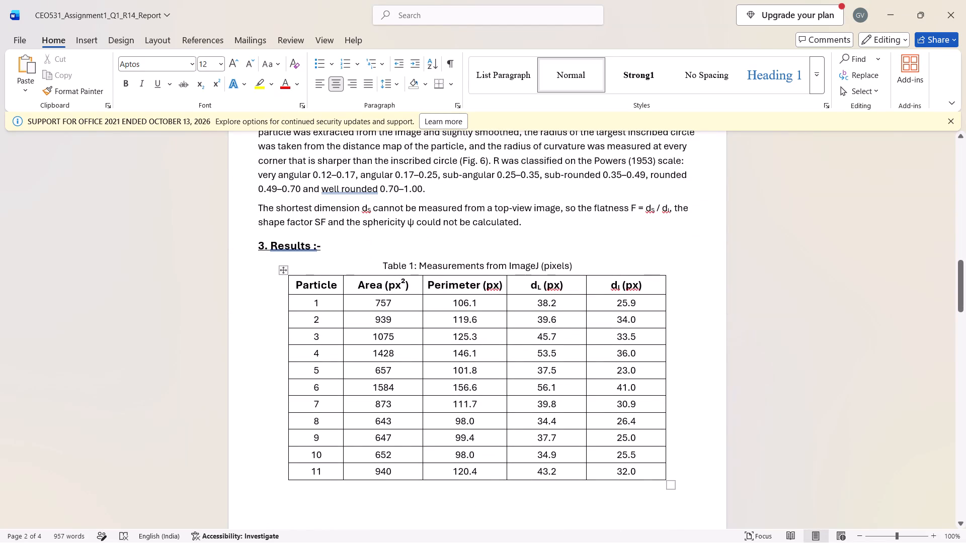
{"action": "left_click", "coordinate": [332, 284]}
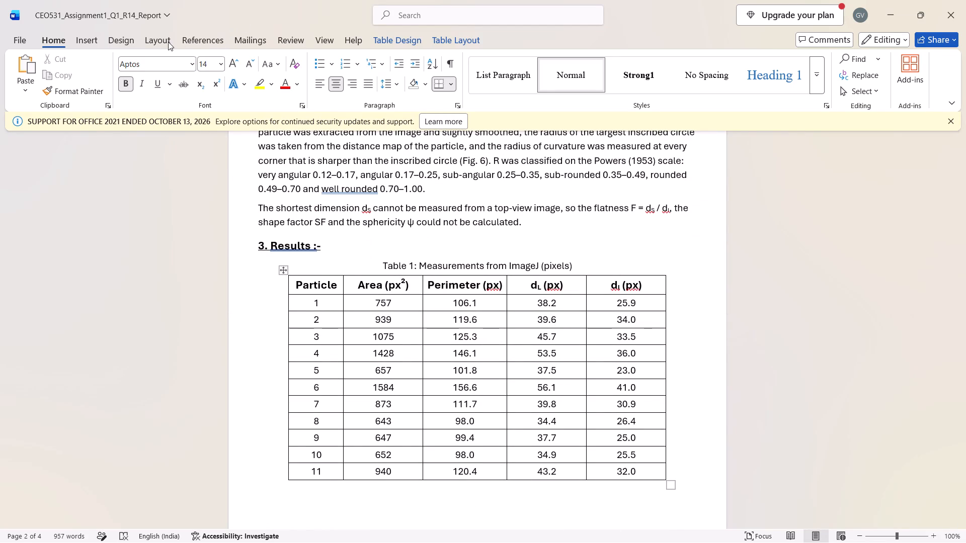
{"action": "left_click", "coordinate": [112, 44]}
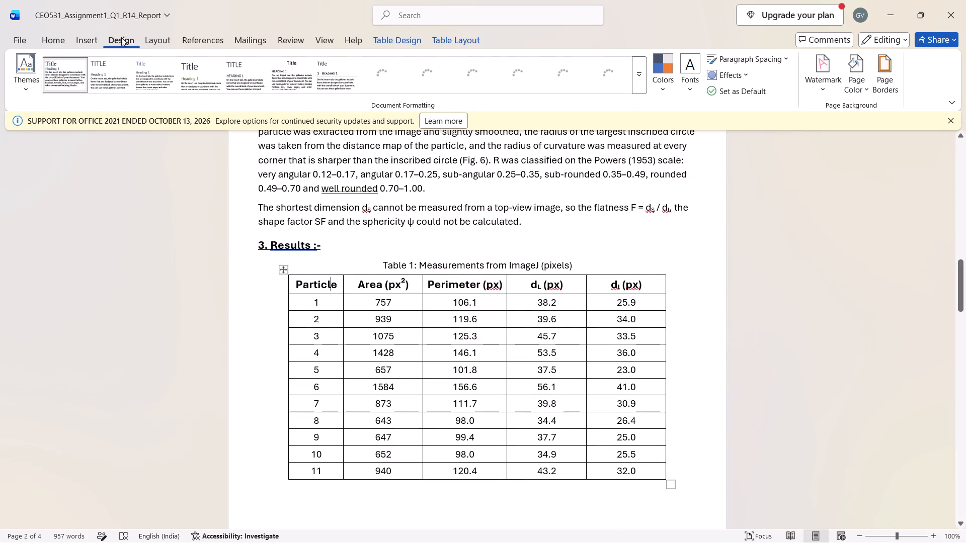
{"action": "left_click", "coordinate": [90, 42]}
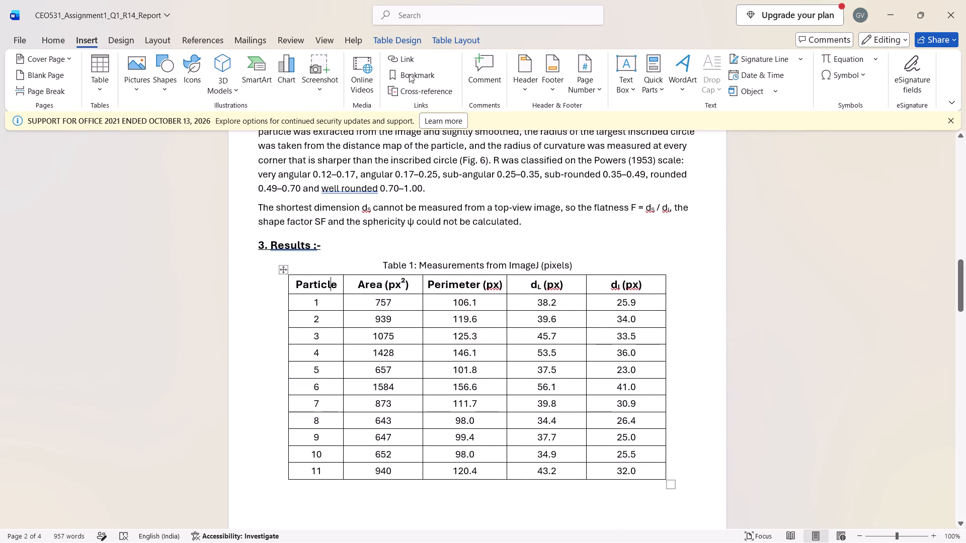
{"action": "left_click", "coordinate": [396, 36]}
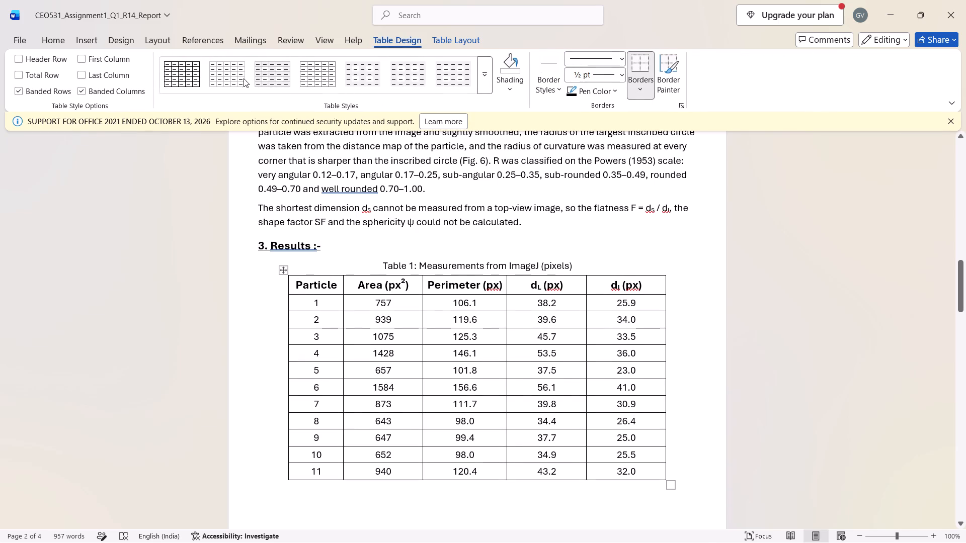
{"action": "left_click", "coordinate": [512, 91]}
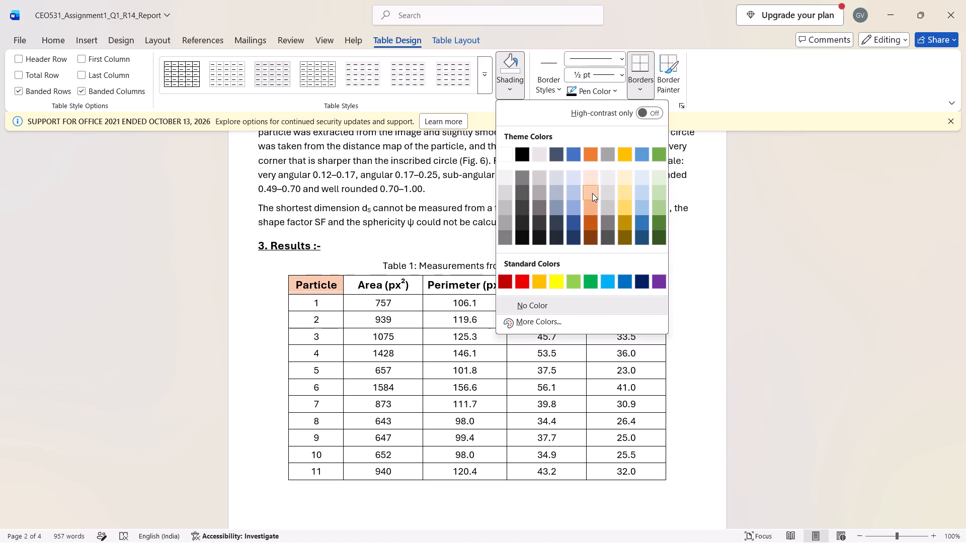
{"action": "left_click", "coordinate": [592, 193]}
Apply the same light orange shading to the remaining Table 1 header cells, from Area to the last column.
{"action": "left_click", "coordinate": [352, 284]}
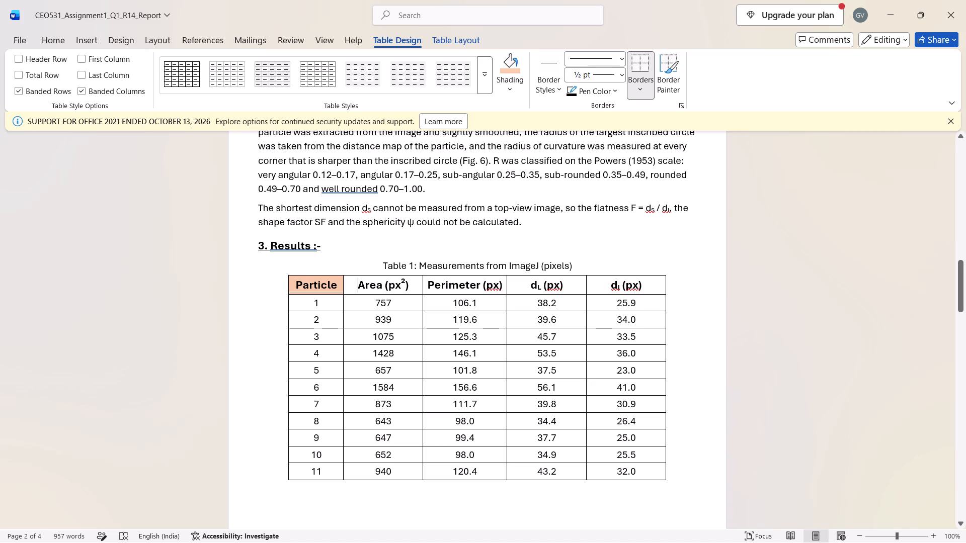
{"action": "left_click_drag", "start_coordinate": [352, 284], "coordinate": [485, 283]}
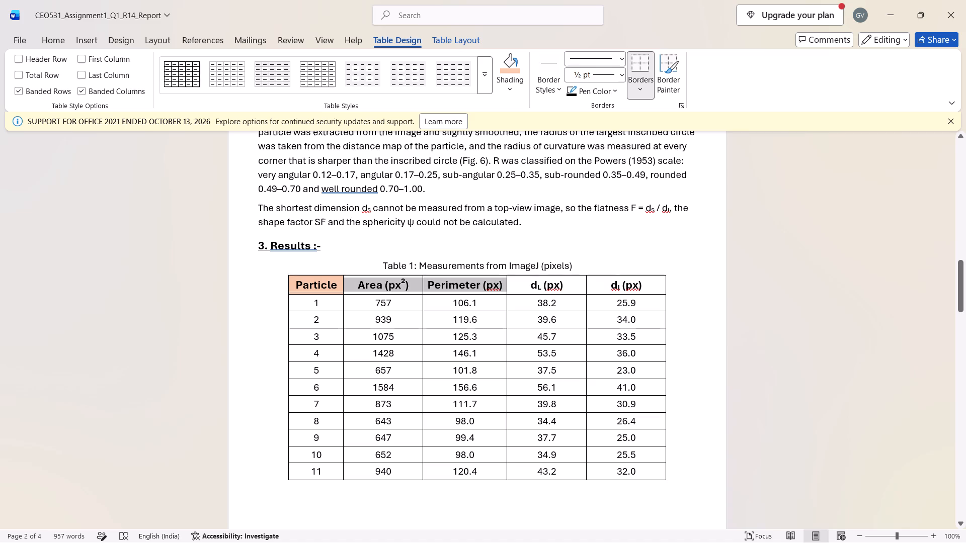
{"action": "left_click_drag", "start_coordinate": [485, 283], "coordinate": [640, 283]}
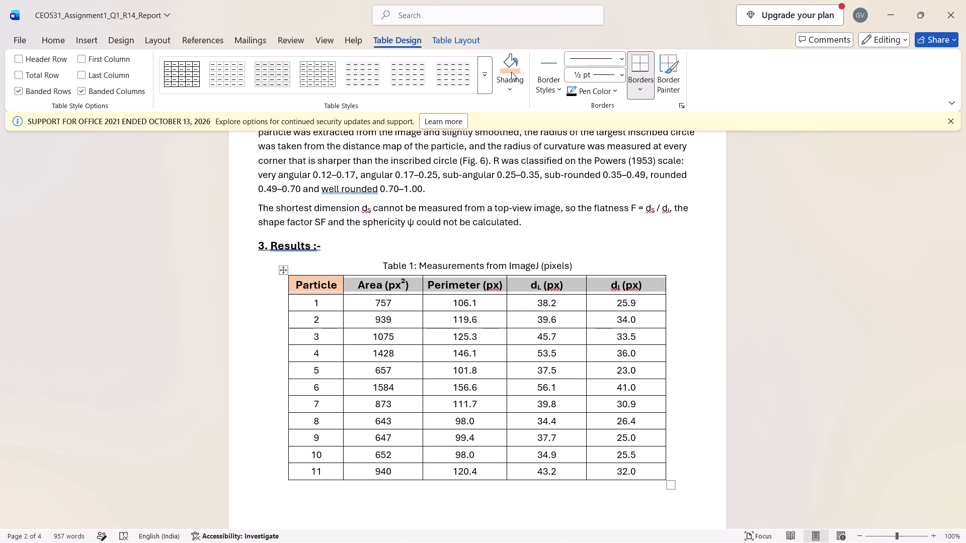
{"action": "left_click", "coordinate": [511, 69]}
{"action": "left_click", "coordinate": [758, 308]}
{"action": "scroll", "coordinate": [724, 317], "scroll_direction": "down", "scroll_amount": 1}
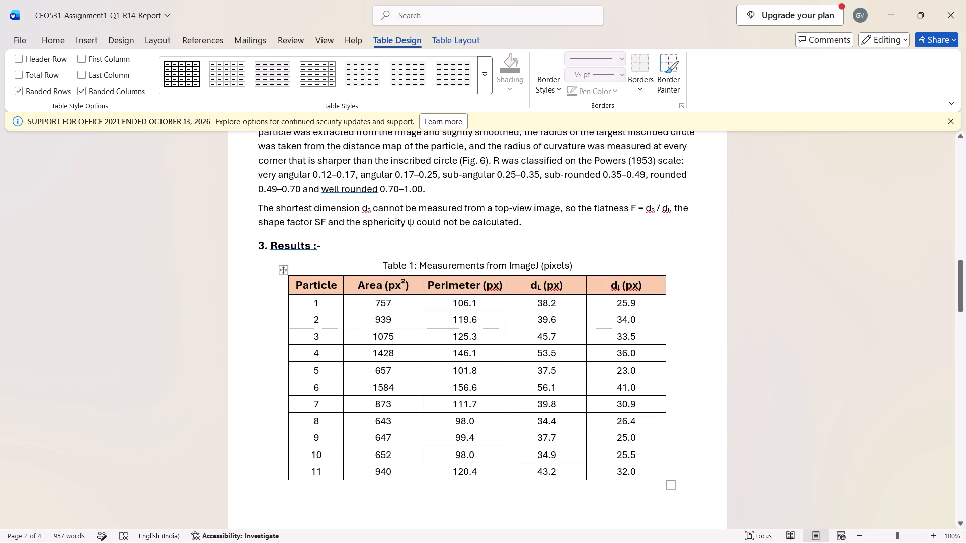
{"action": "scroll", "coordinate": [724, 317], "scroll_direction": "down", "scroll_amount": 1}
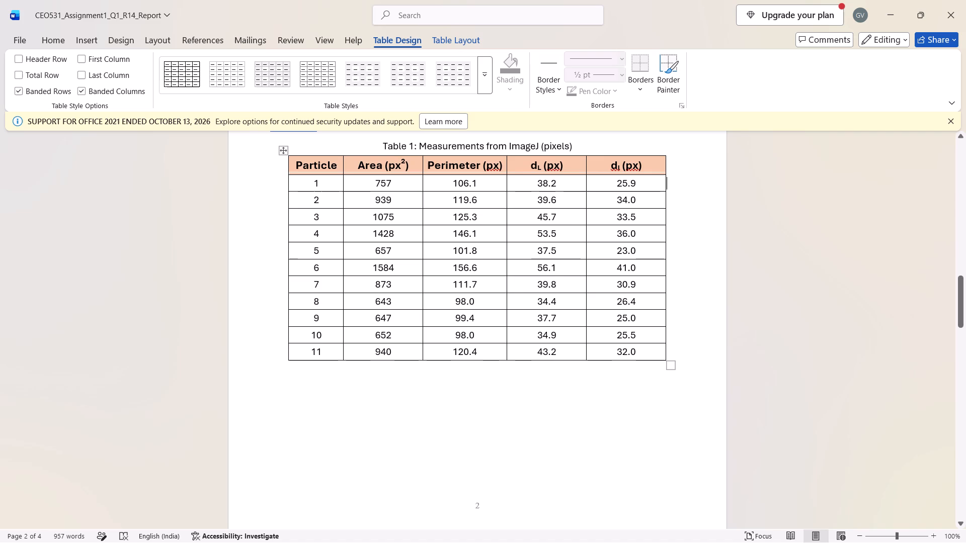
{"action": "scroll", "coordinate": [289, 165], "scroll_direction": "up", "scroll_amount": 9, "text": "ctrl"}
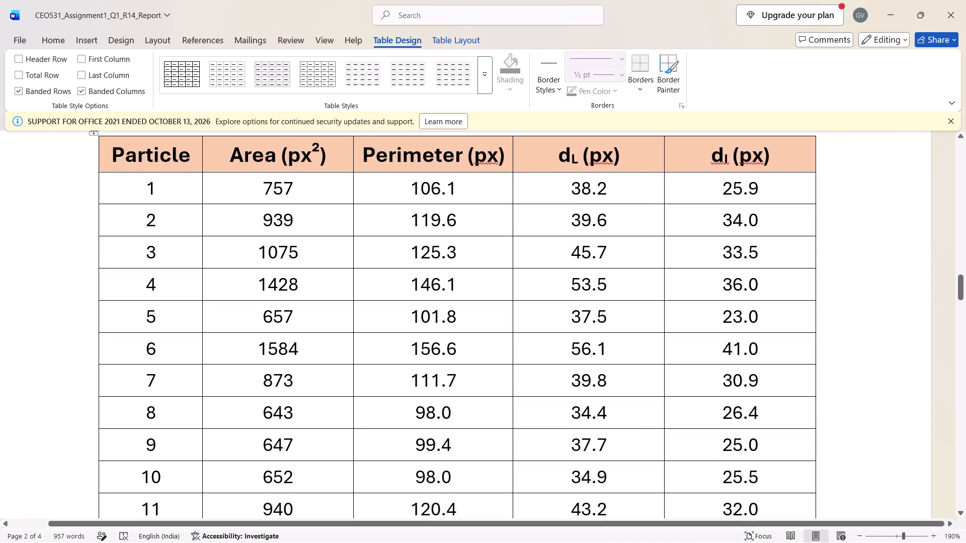
Look over the shaded Table 1 and the surrounding pages, down to Table 2, to examine the tables and page layout.
{"action": "scroll", "coordinate": [372, 208], "scroll_direction": "down", "scroll_amount": 5, "text": "ctrl"}
{"action": "left_click", "coordinate": [849, 221]}
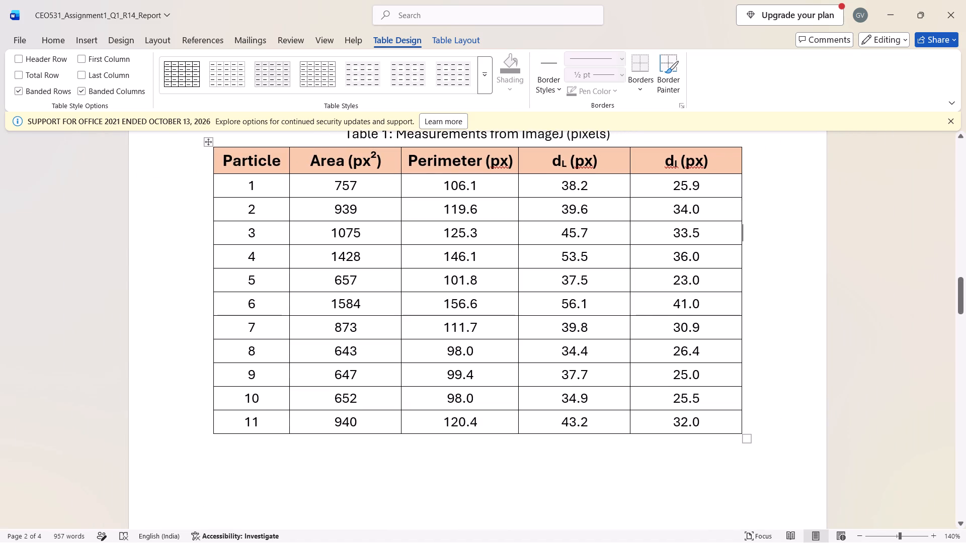
{"action": "scroll", "coordinate": [849, 221], "scroll_direction": "up", "scroll_amount": 1}
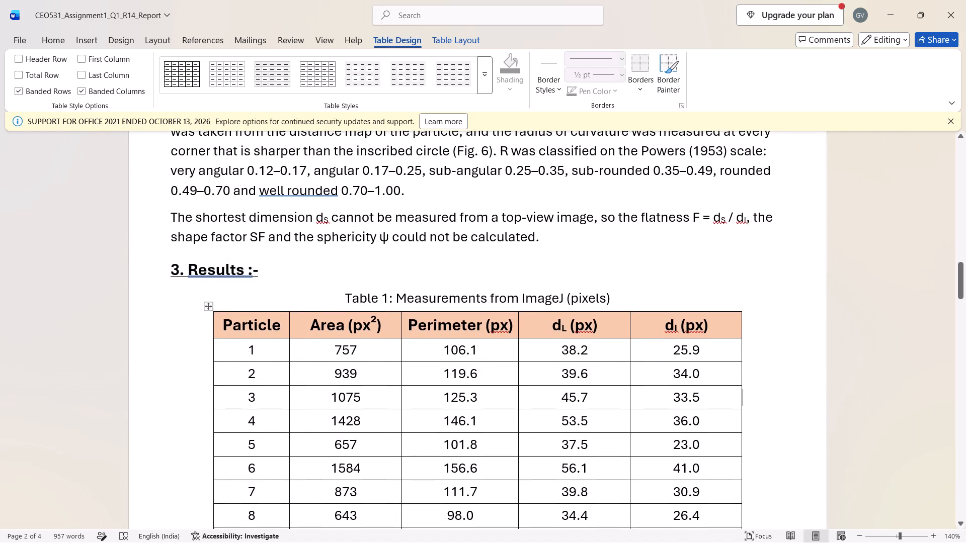
{"action": "scroll", "coordinate": [836, 215], "scroll_direction": "down", "scroll_amount": 2, "text": "ctrl"}
{"action": "scroll", "coordinate": [836, 215], "scroll_direction": "down", "scroll_amount": 2}
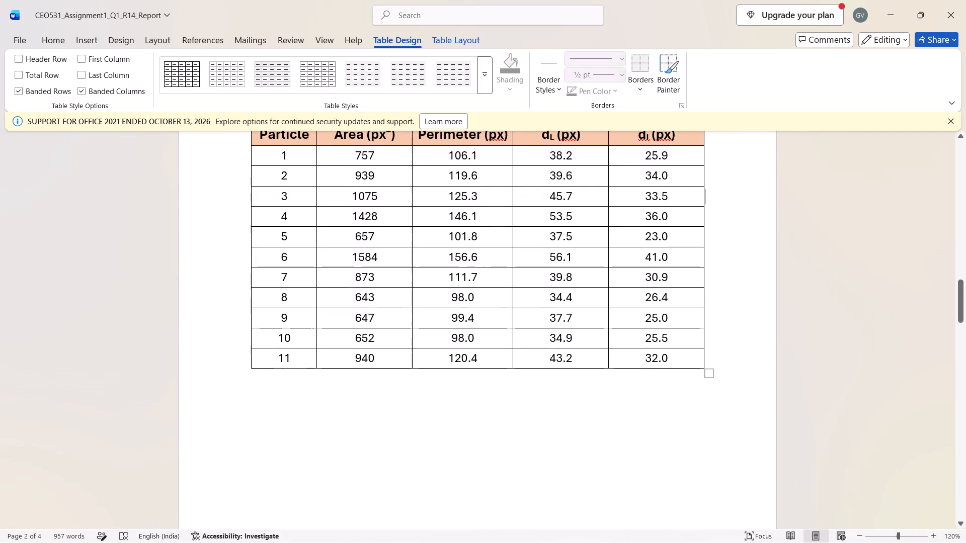
{"action": "scroll", "coordinate": [836, 215], "scroll_direction": "down", "scroll_amount": 3, "text": "ctrl"}
{"action": "scroll", "coordinate": [836, 215], "scroll_direction": "down", "scroll_amount": 2}
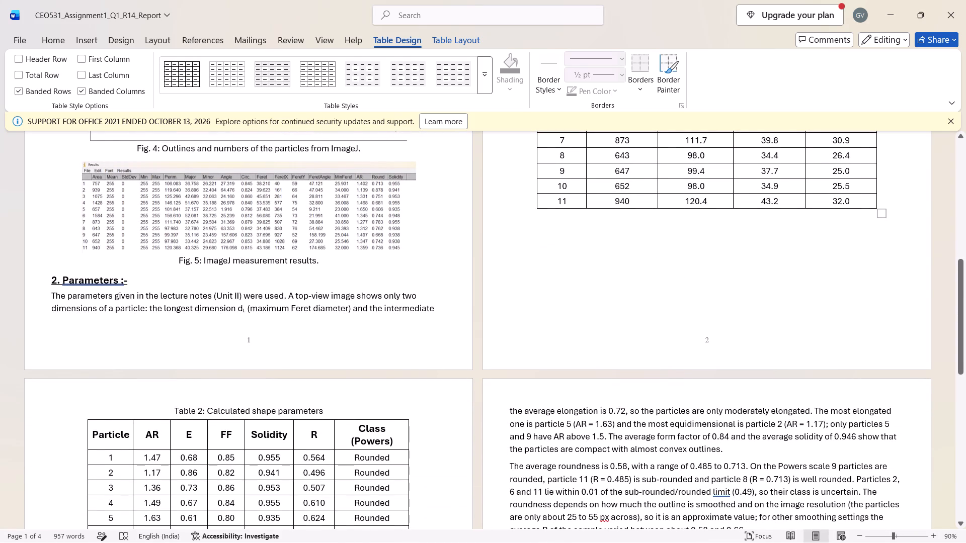
Shade the whole header row of Table 2, from Particle to Class (Powers), in the same light orange as Table 1.
{"action": "left_click", "coordinate": [94, 436]}
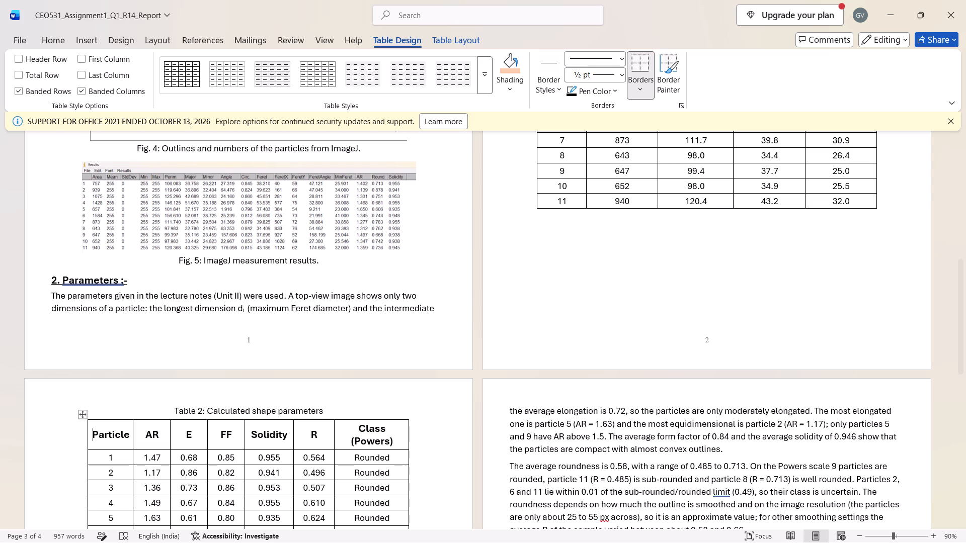
{"action": "scroll", "coordinate": [94, 436], "scroll_direction": "up", "scroll_amount": 9}
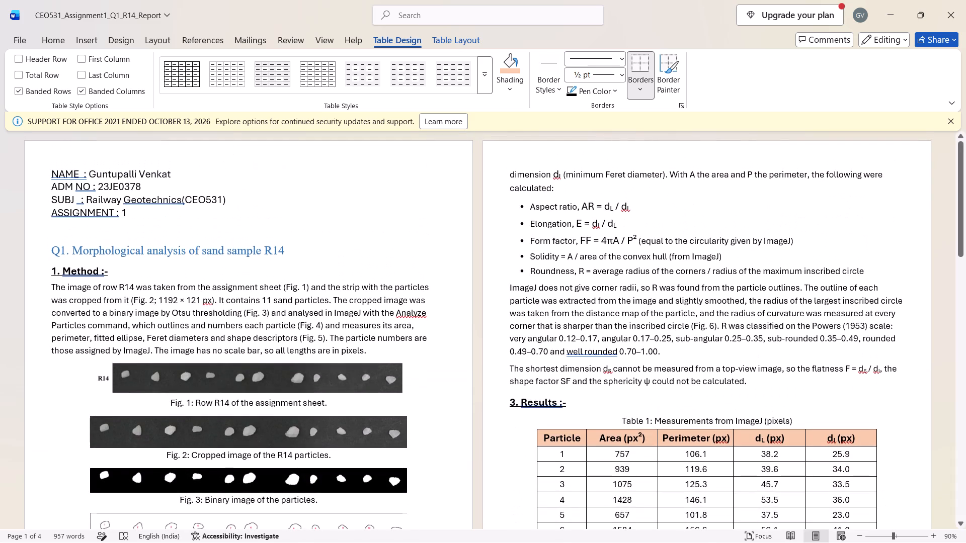
{"action": "scroll", "coordinate": [94, 436], "scroll_direction": "down", "scroll_amount": 2}
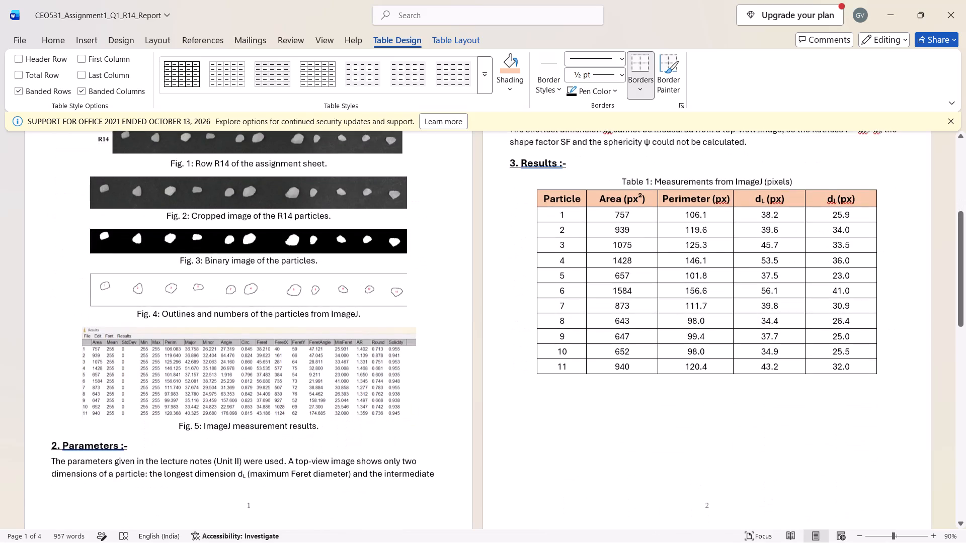
{"action": "scroll", "coordinate": [94, 436], "scroll_direction": "down", "scroll_amount": 2}
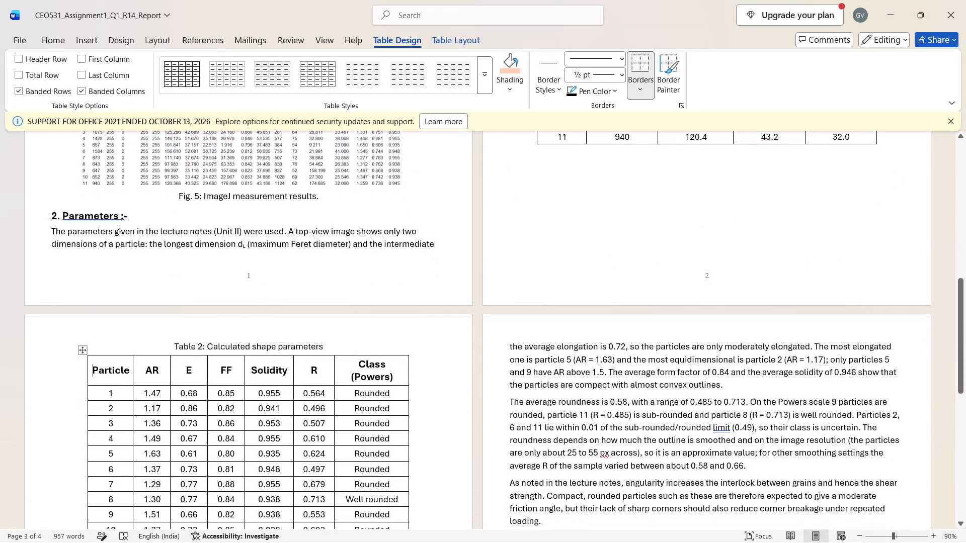
{"action": "left_click_drag", "start_coordinate": [91, 371], "coordinate": [359, 373]}
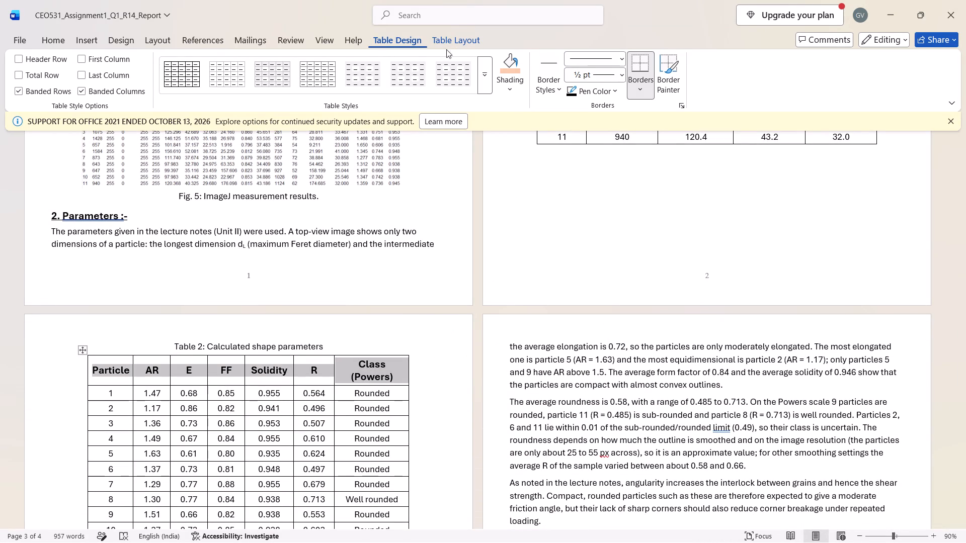
{"action": "left_click", "coordinate": [512, 68]}
{"action": "left_click", "coordinate": [491, 215]}
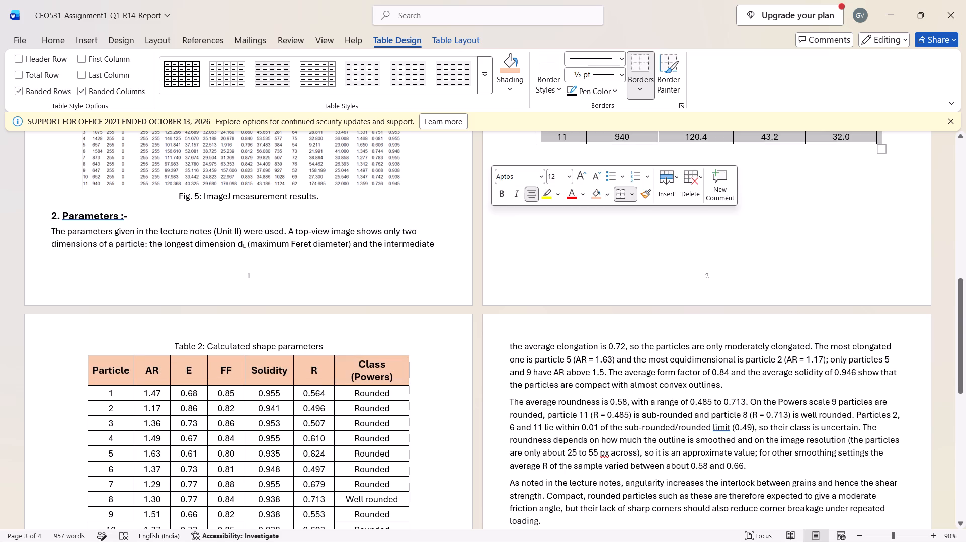
Shade the Class (Powers) cells of Table 2 for particles 1 to 11 in light gold, the second-lightest tint of the gold theme colour.
{"action": "scroll", "coordinate": [473, 277], "scroll_direction": "down", "scroll_amount": 1}
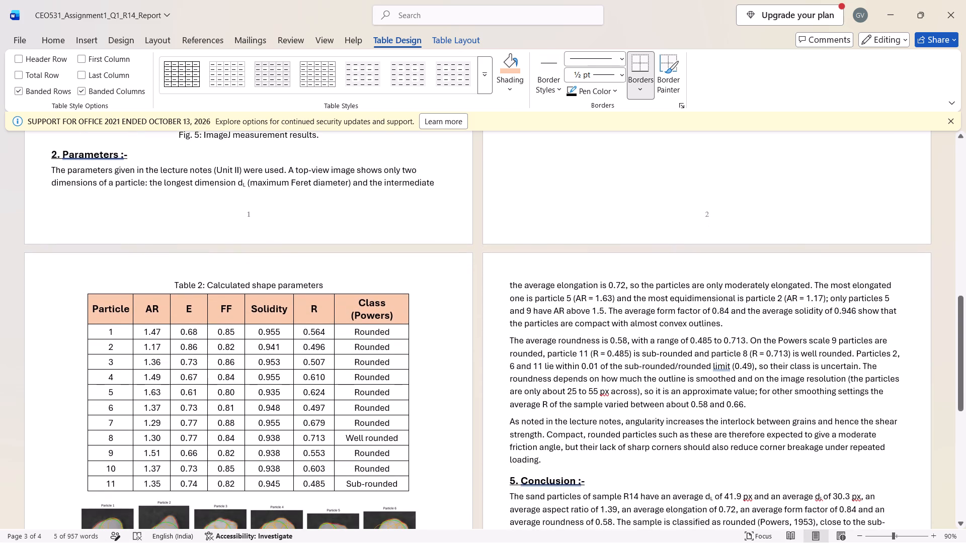
{"action": "left_click", "coordinate": [400, 331]}
{"action": "left_click_drag", "start_coordinate": [345, 330], "coordinate": [387, 443]}
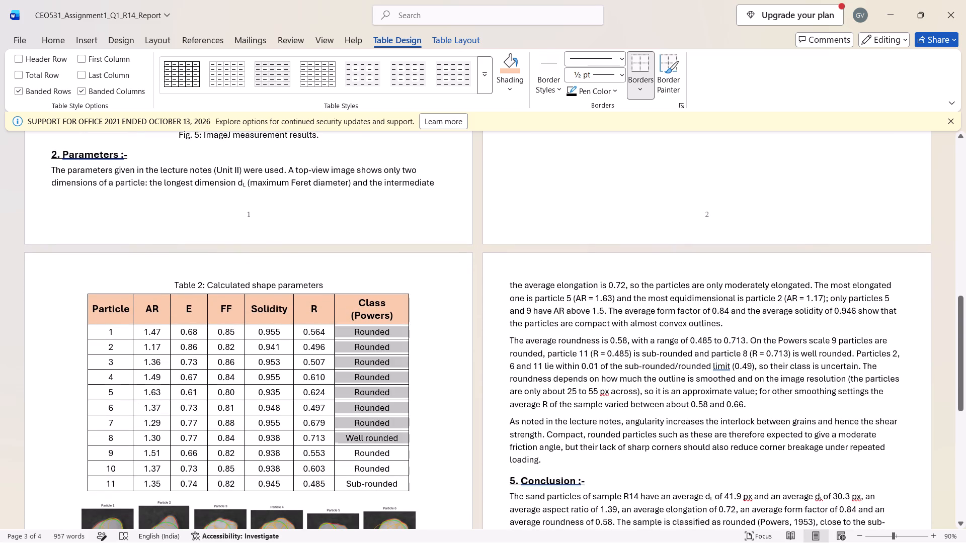
{"action": "left_click_drag", "start_coordinate": [387, 443], "coordinate": [393, 487]}
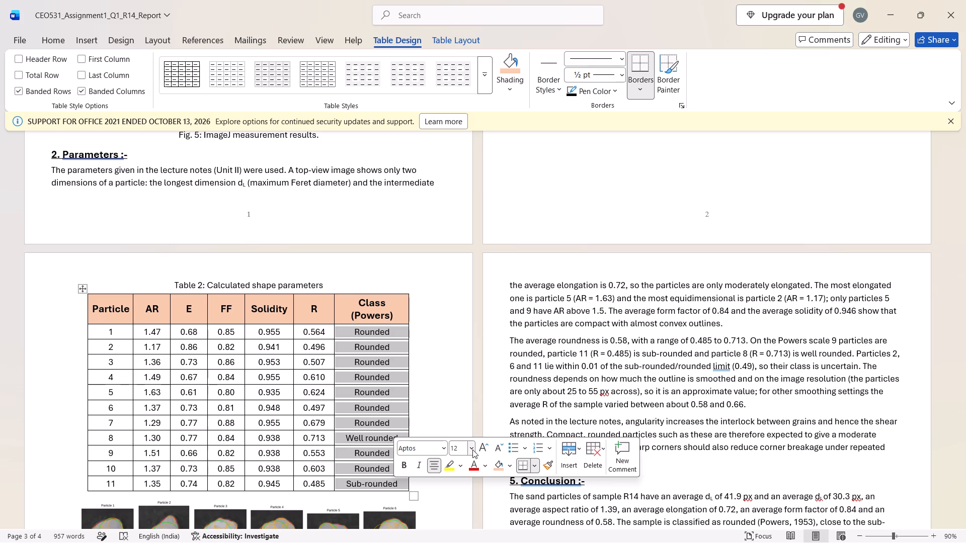
{"action": "left_click", "coordinate": [509, 468]}
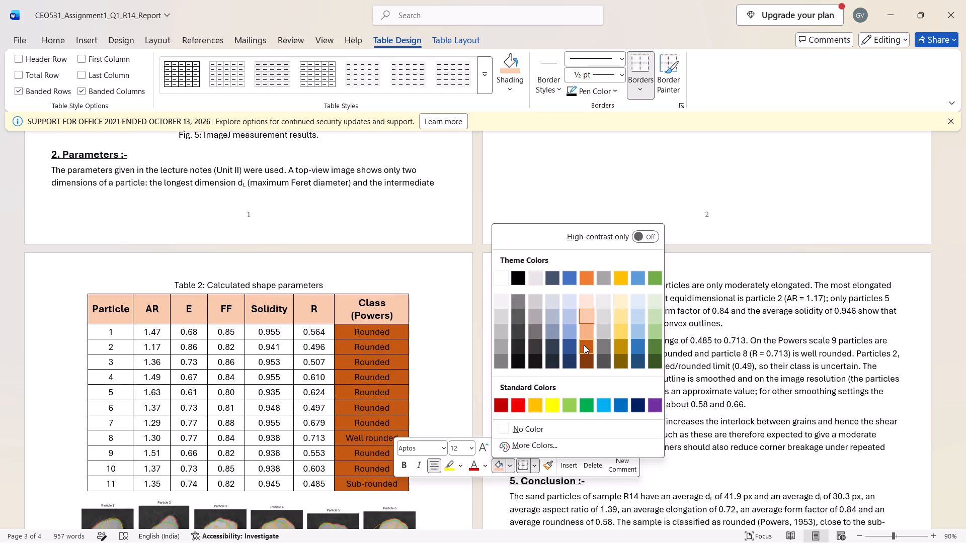
{"action": "left_click", "coordinate": [621, 316]}
{"action": "left_click", "coordinate": [621, 217]}
{"action": "scroll", "coordinate": [621, 217], "scroll_direction": "up", "scroll_amount": 1}
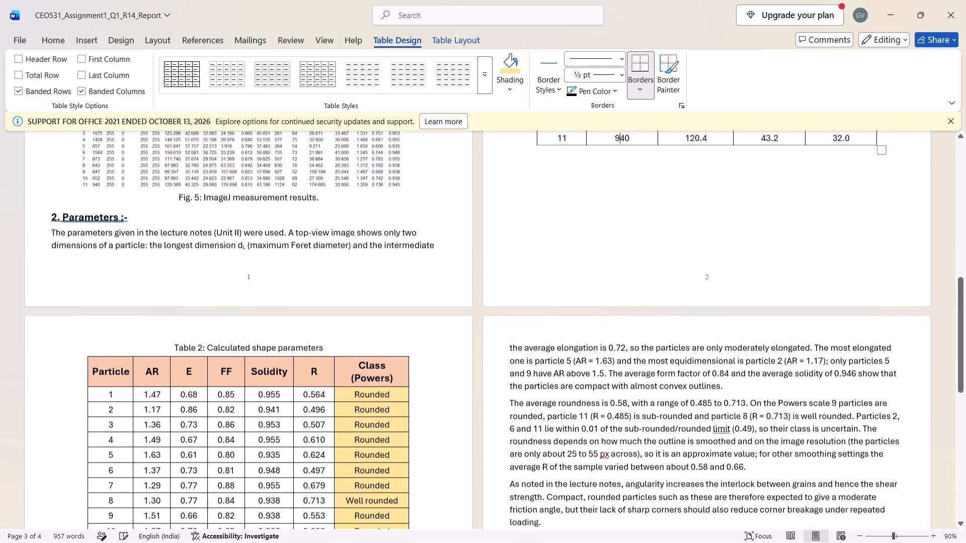
{"action": "scroll", "coordinate": [621, 217], "scroll_direction": "down", "scroll_amount": 1, "text": "ctrl"}
{"action": "scroll", "coordinate": [621, 217], "scroll_direction": "up", "scroll_amount": 4}
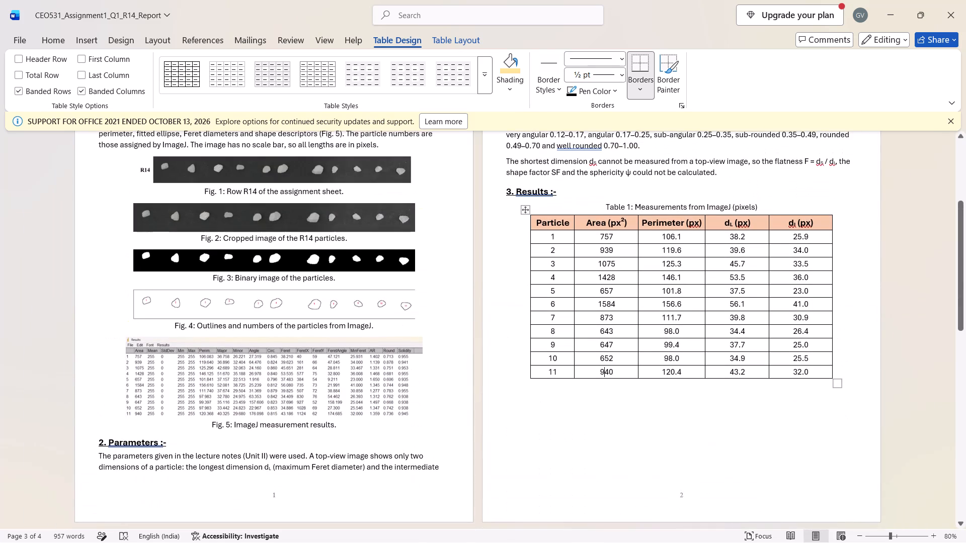
{"action": "scroll", "coordinate": [621, 217], "scroll_direction": "down", "scroll_amount": 4}
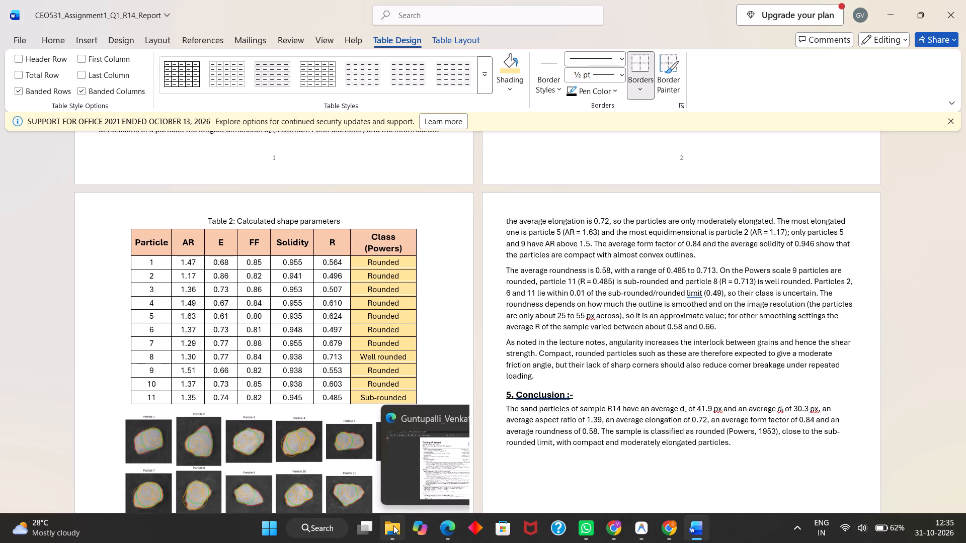
Switch to File Explorer, open the Screenshots folder and browse to its most recent images.
{"action": "left_click", "coordinate": [396, 490]}
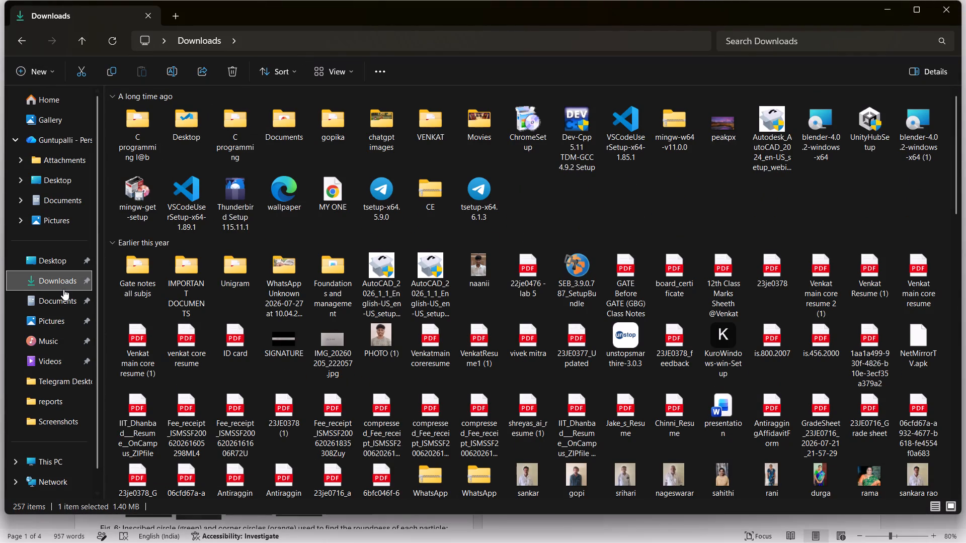
{"action": "scroll", "coordinate": [63, 289], "scroll_direction": "down", "scroll_amount": 1}
{"action": "left_click", "coordinate": [53, 396]}
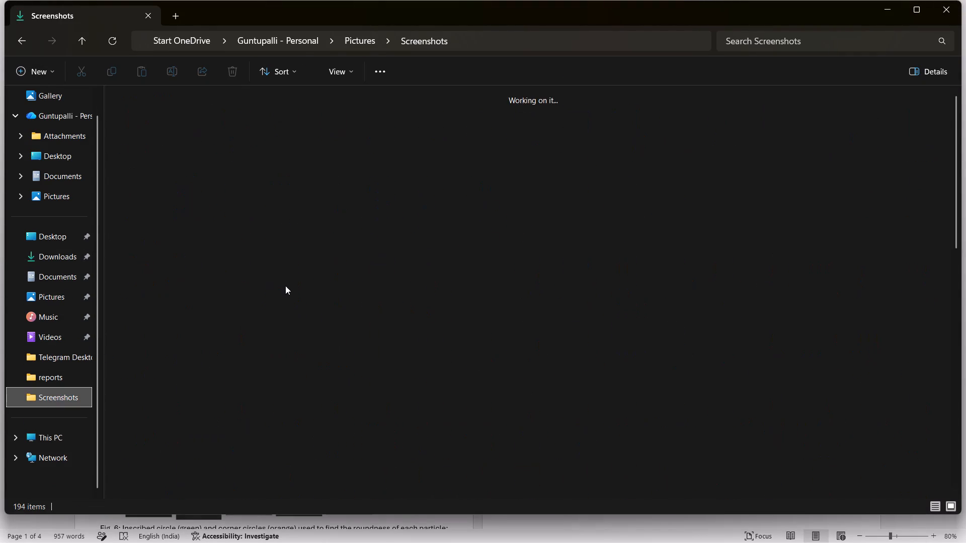
{"action": "scroll", "coordinate": [285, 286], "scroll_direction": "down", "scroll_amount": 20}
{"action": "scroll", "coordinate": [285, 286], "scroll_direction": "down", "scroll_amount": 3}
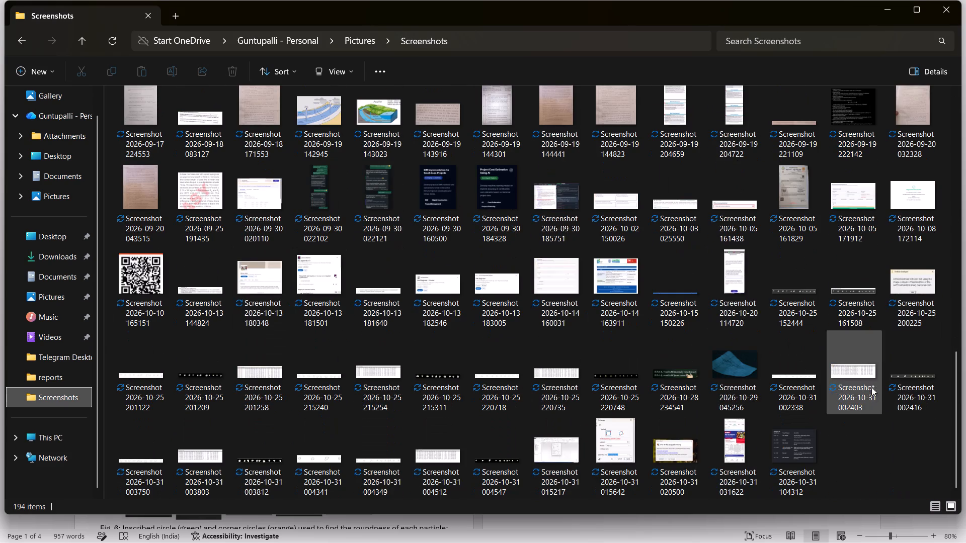
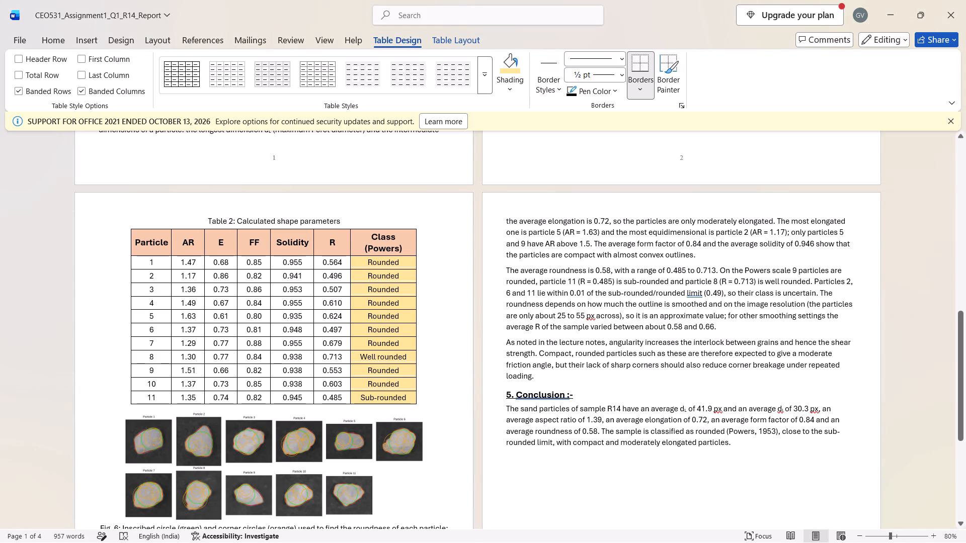
Look back over the report from Table 2 up to the Method and parameter text to examine its content.
{"action": "scroll", "coordinate": [383, 319], "scroll_direction": "up", "scroll_amount": 6, "text": "ctrl"}
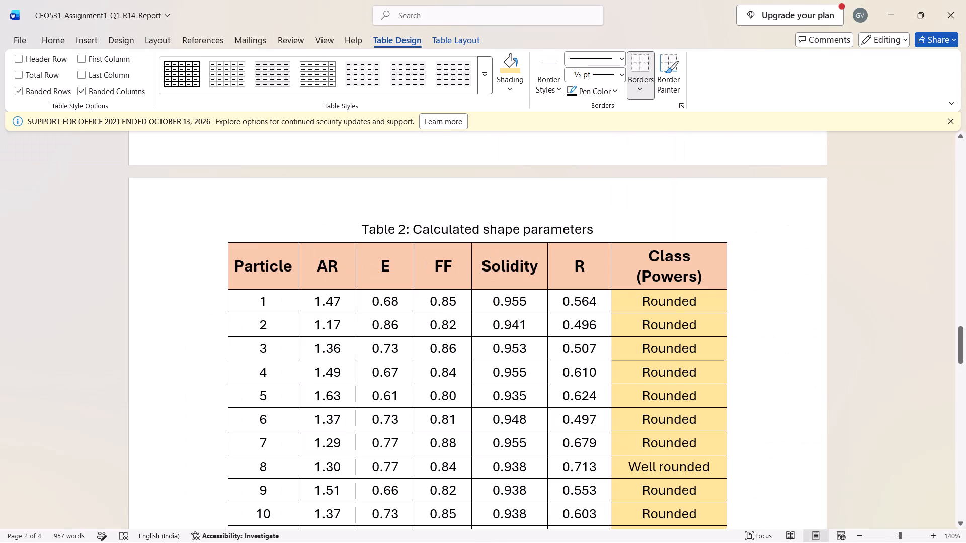
{"action": "scroll", "coordinate": [442, 262], "scroll_direction": "down", "scroll_amount": 6, "text": "ctrl"}
{"action": "scroll", "coordinate": [442, 262], "scroll_direction": "left", "scroll_amount": 1}
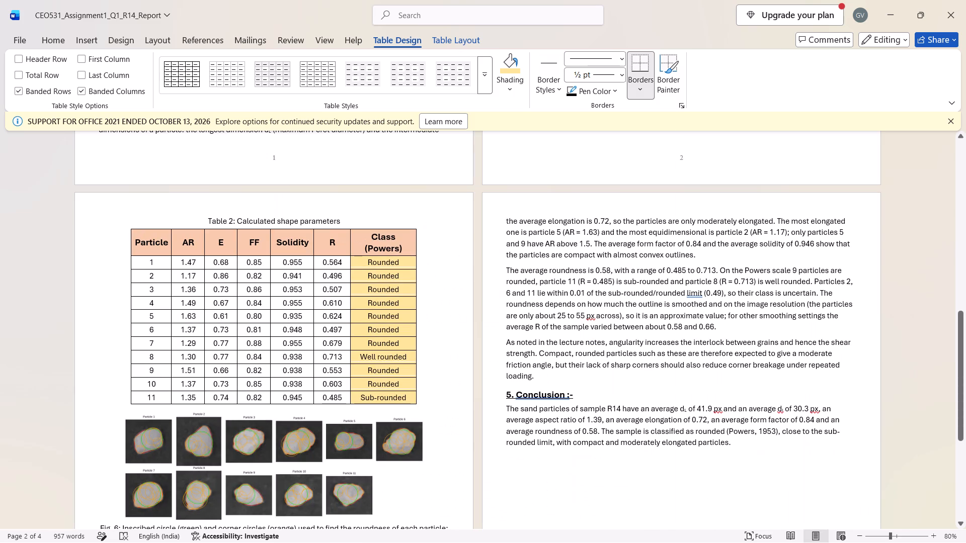
{"action": "scroll", "coordinate": [442, 262], "scroll_direction": "left", "scroll_amount": 1}
{"action": "scroll", "coordinate": [442, 262], "scroll_direction": "up", "scroll_amount": 1, "text": "ctrl"}
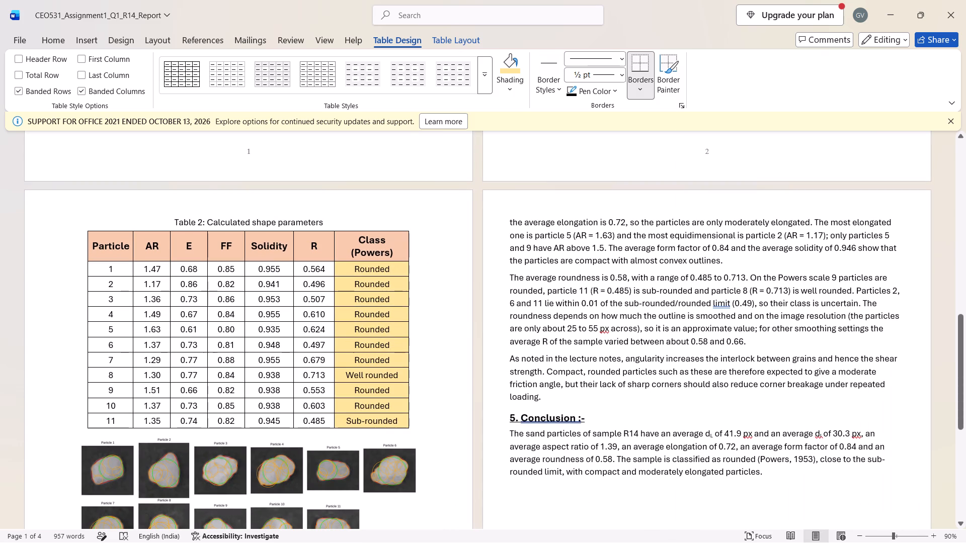
{"action": "scroll", "coordinate": [442, 262], "scroll_direction": "right", "scroll_amount": 1}
{"action": "scroll", "coordinate": [442, 262], "scroll_direction": "up", "scroll_amount": 4}
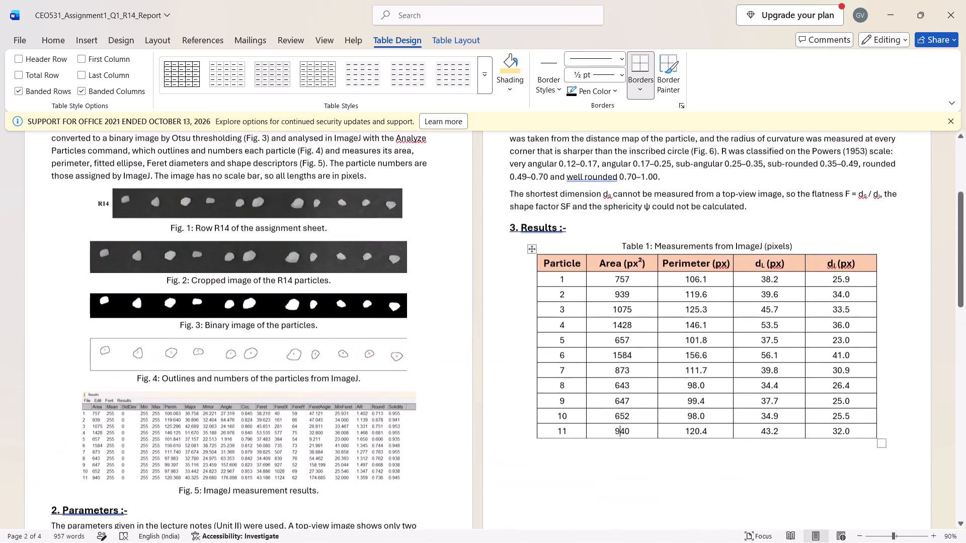
{"action": "scroll", "coordinate": [442, 262], "scroll_direction": "up", "scroll_amount": 3}
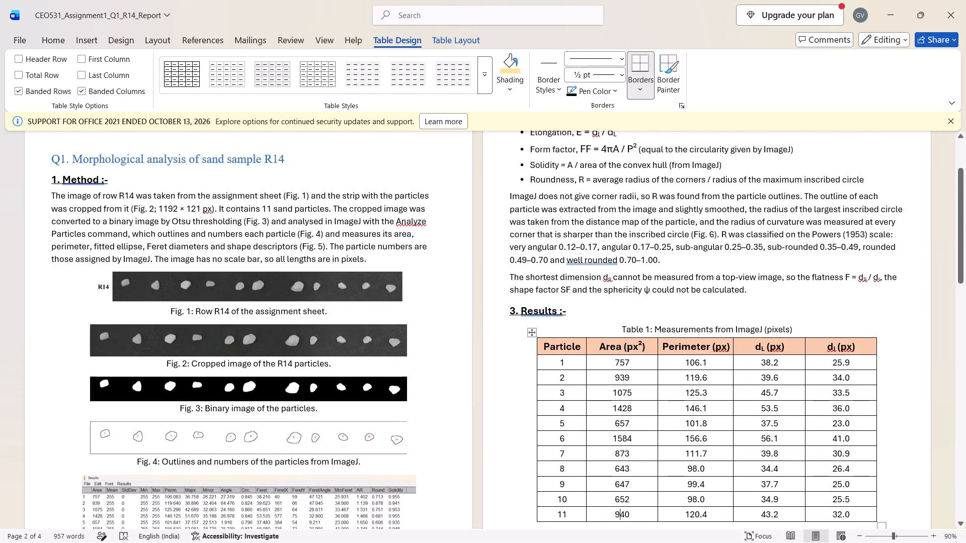
{"action": "left_click_drag", "start_coordinate": [722, 234], "coordinate": [723, 256]}
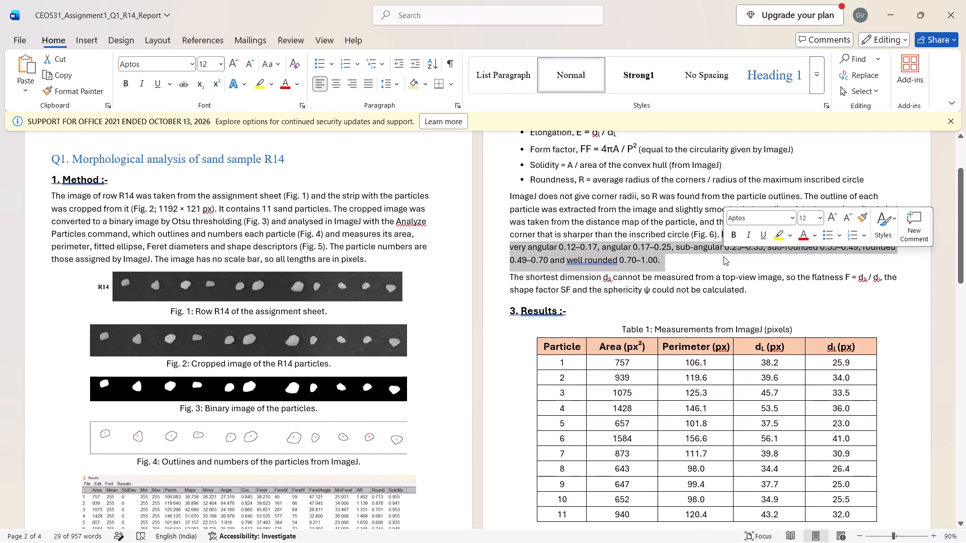
{"action": "key", "text": "ctrl+c"}
{"action": "key", "text": "ctrl+c"}
{"action": "key", "text": "ctrl+c"}
{"action": "key", "text": "ctrl+c"}
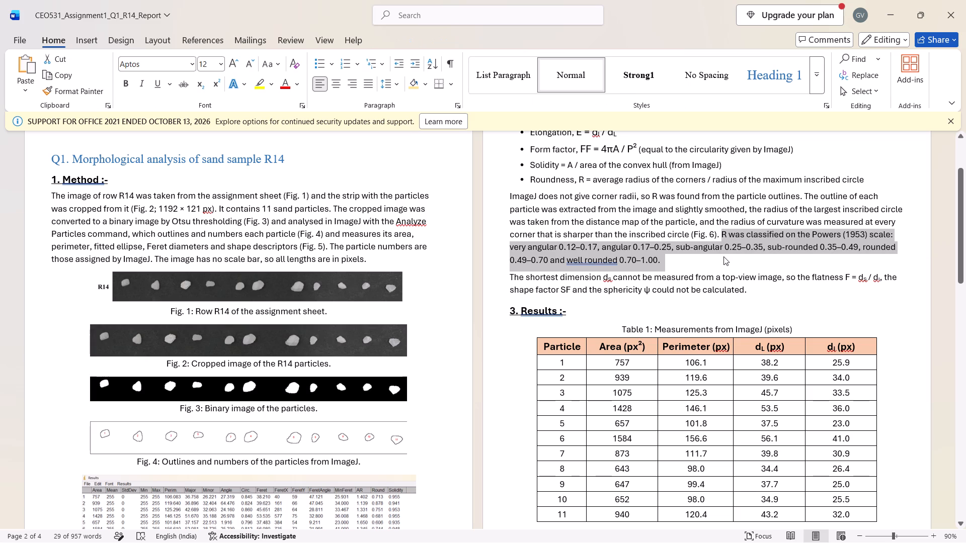
{"action": "left_click", "coordinate": [887, 1]}
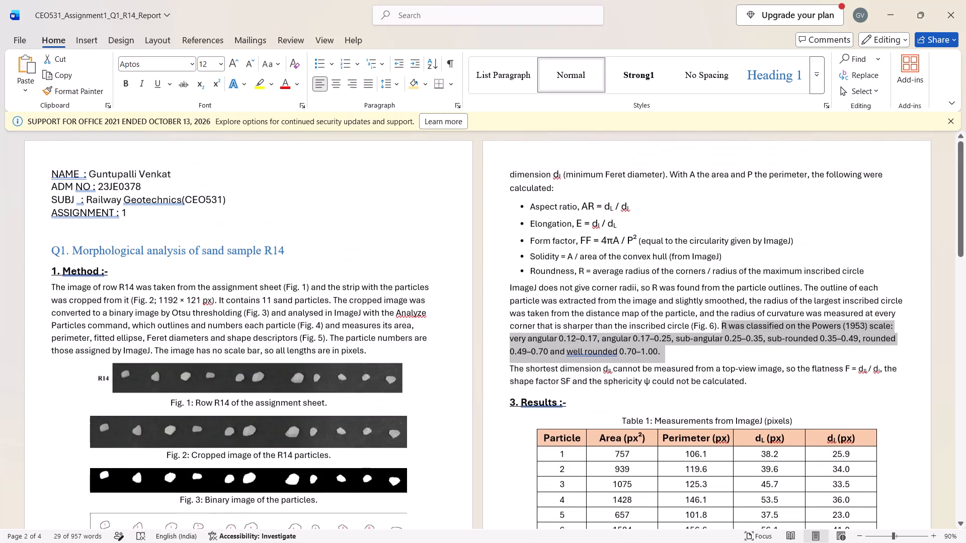
{"action": "scroll", "coordinate": [433, 349], "scroll_direction": "up", "scroll_amount": 1}
{"action": "scroll", "coordinate": [433, 349], "scroll_direction": "down", "scroll_amount": 1}
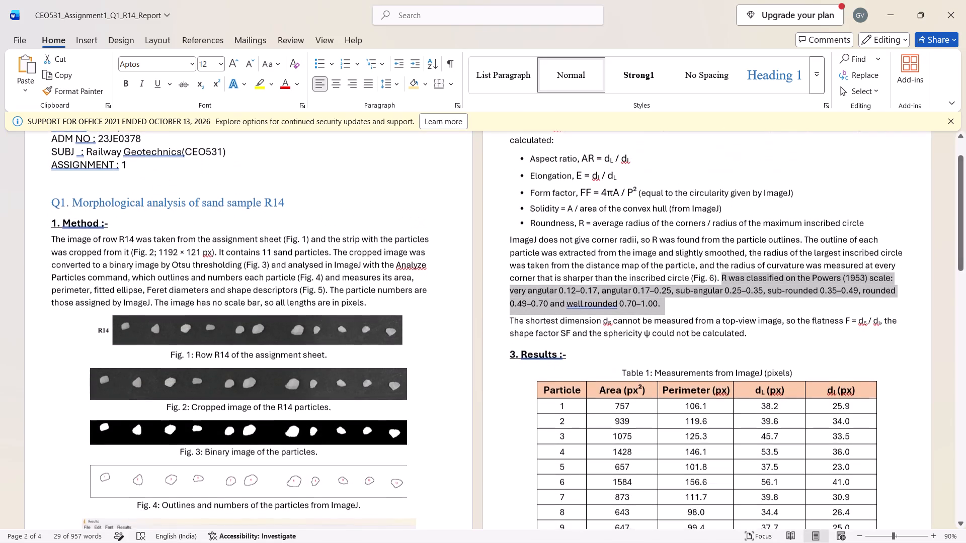
{"action": "scroll", "coordinate": [433, 349], "scroll_direction": "down", "scroll_amount": 1}
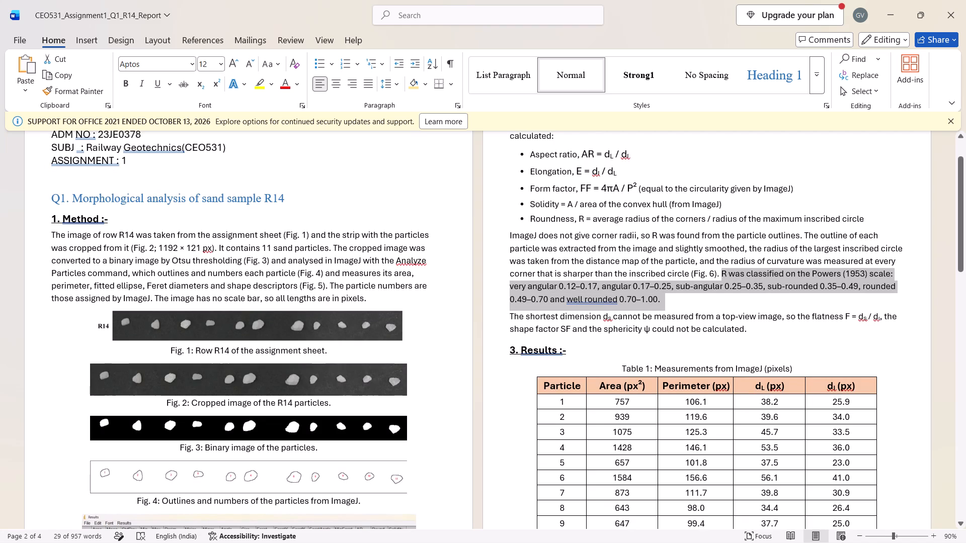
{"action": "scroll", "coordinate": [433, 349], "scroll_direction": "down", "scroll_amount": 2}
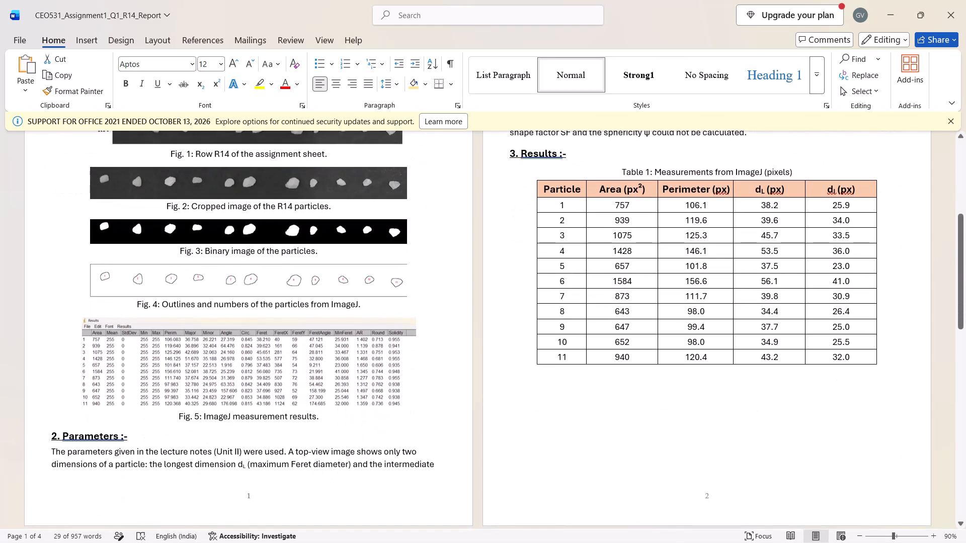
{"action": "scroll", "coordinate": [433, 349], "scroll_direction": "down", "scroll_amount": 2}
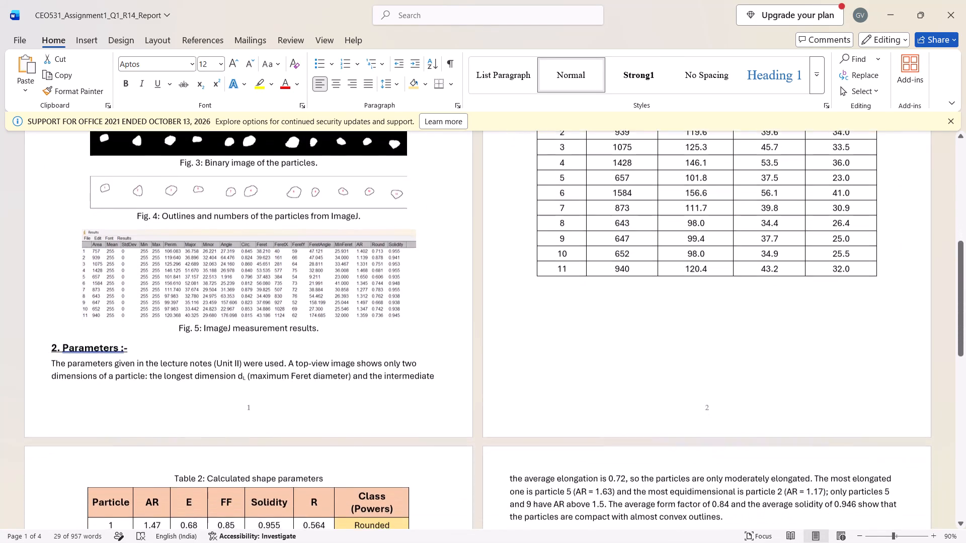
{"action": "scroll", "coordinate": [433, 349], "scroll_direction": "down", "scroll_amount": 1}
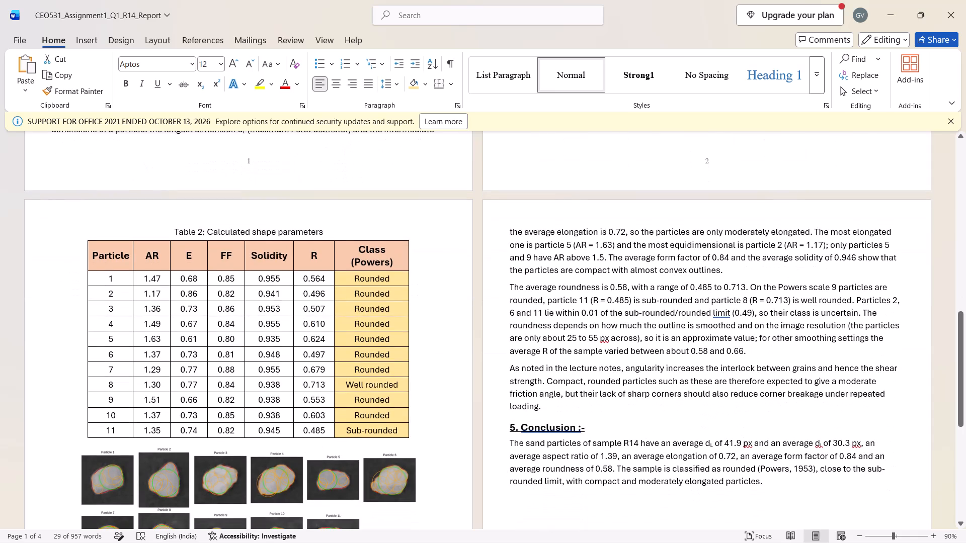
{"action": "scroll", "coordinate": [433, 349], "scroll_direction": "down", "scroll_amount": 2}
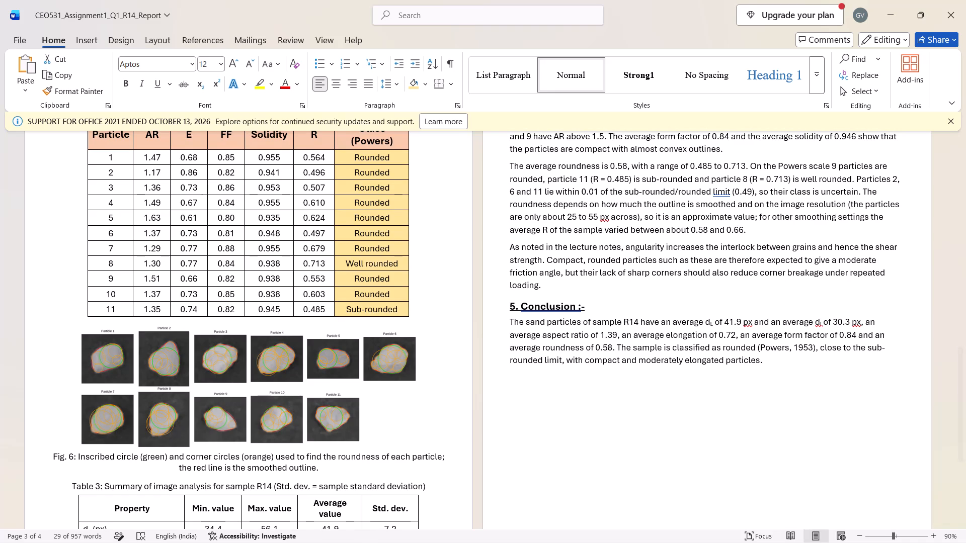
{"action": "scroll", "coordinate": [433, 349], "scroll_direction": "down", "scroll_amount": 2}
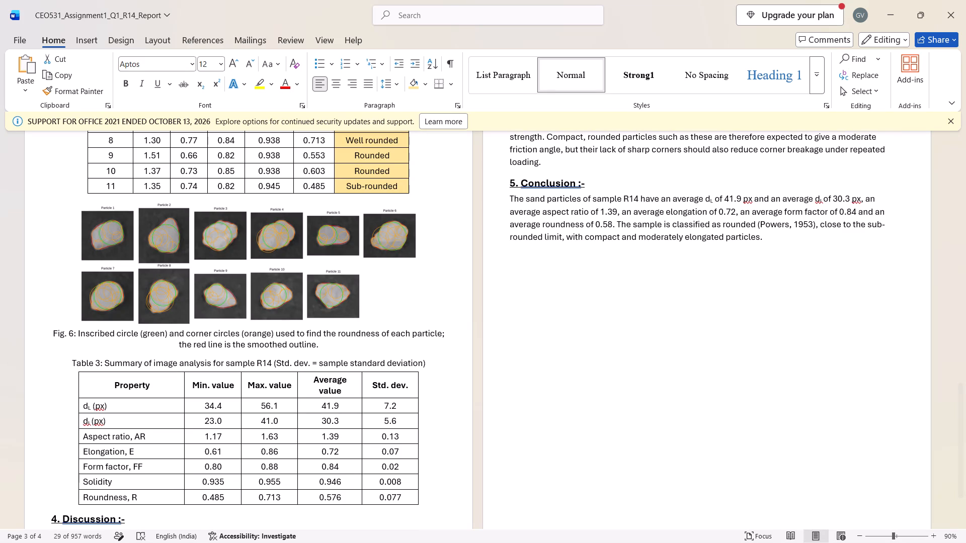
{"action": "scroll", "coordinate": [433, 349], "scroll_direction": "up", "scroll_amount": 7}
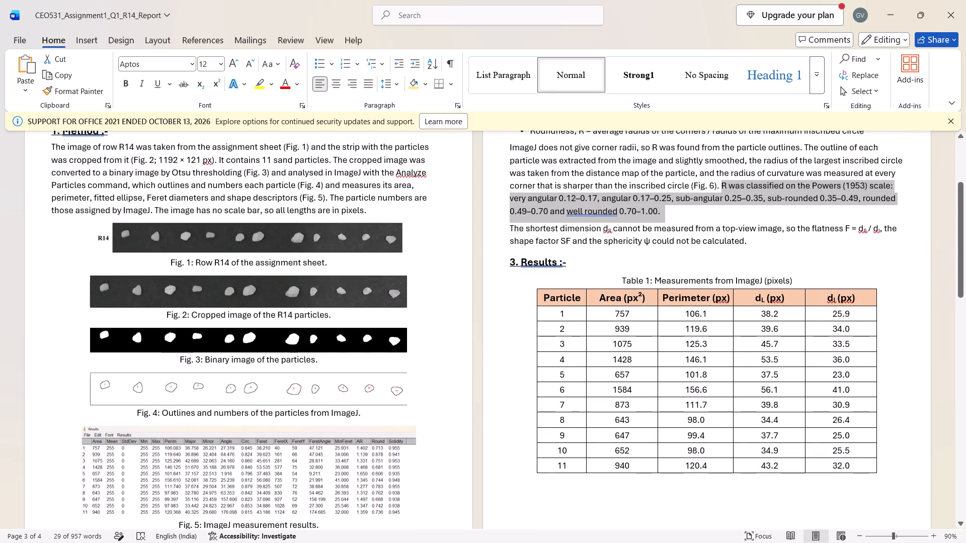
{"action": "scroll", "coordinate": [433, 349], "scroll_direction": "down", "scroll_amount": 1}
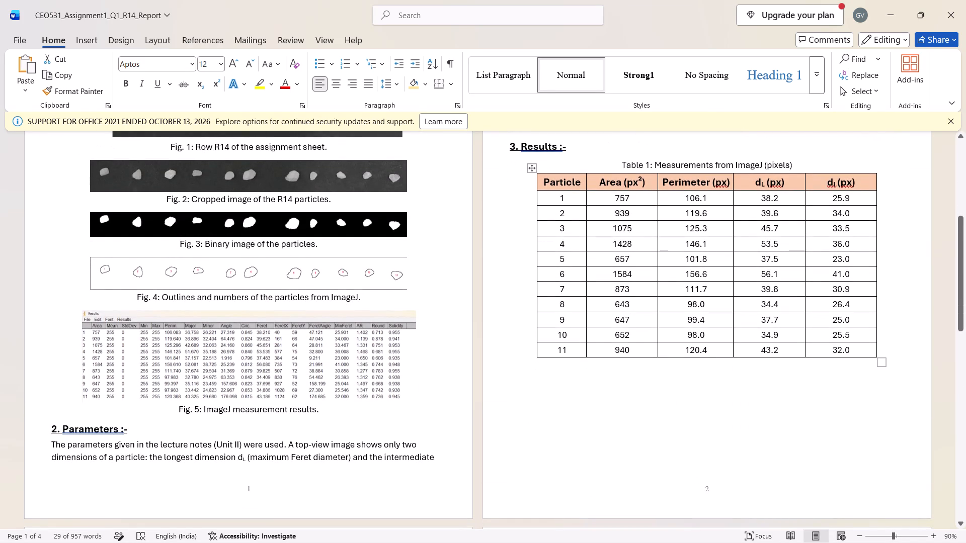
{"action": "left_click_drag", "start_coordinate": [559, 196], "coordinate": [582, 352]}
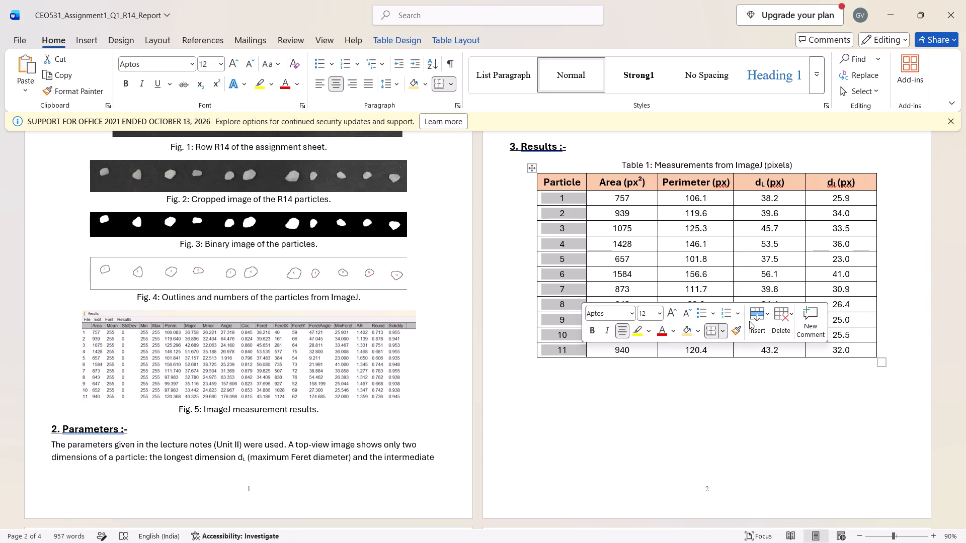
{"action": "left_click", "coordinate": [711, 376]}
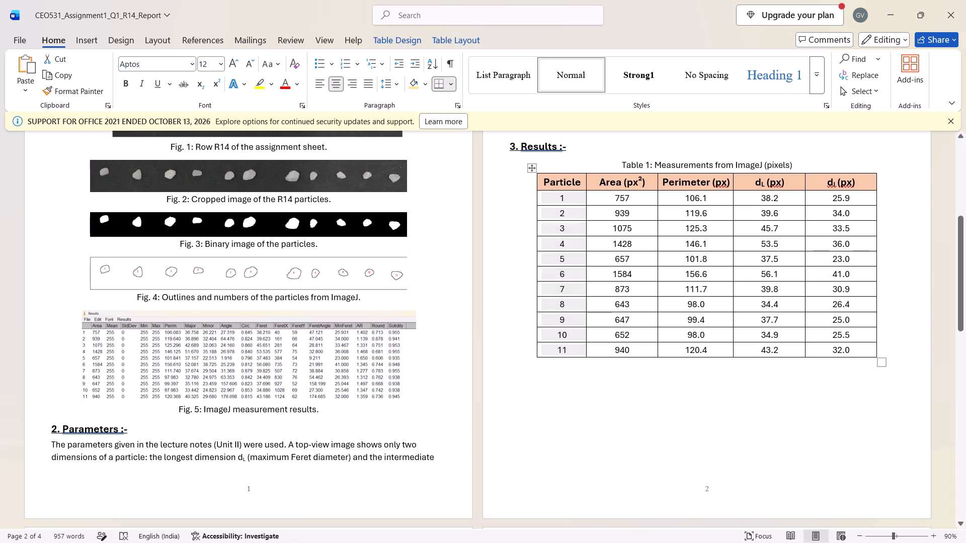
Examine the overall layout of all four report pages side by side and minimise the report window.
{"action": "scroll", "coordinate": [610, 359], "scroll_direction": "up", "scroll_amount": 2}
{"action": "scroll", "coordinate": [610, 359], "scroll_direction": "down", "scroll_amount": 4, "text": "ctrl"}
{"action": "scroll", "coordinate": [610, 359], "scroll_direction": "up", "scroll_amount": 1}
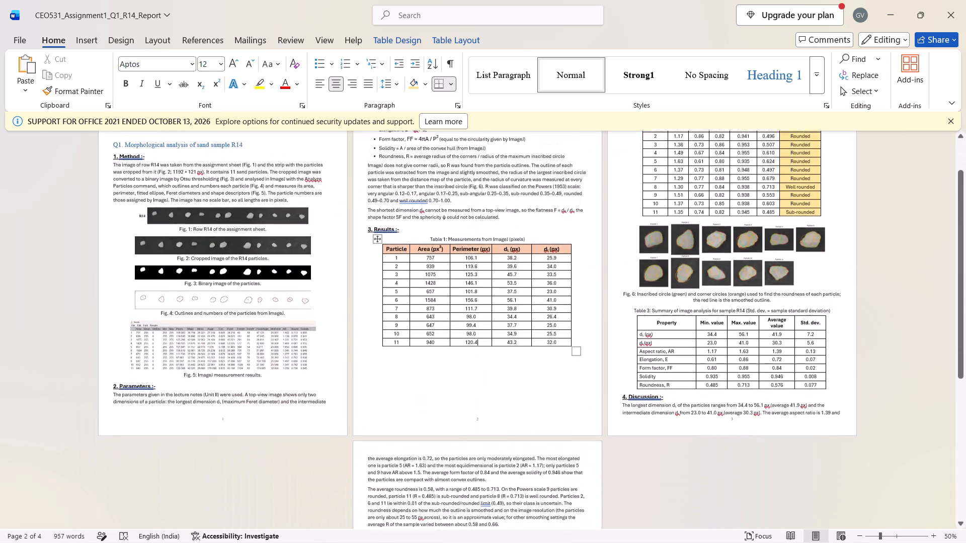
{"action": "scroll", "coordinate": [610, 359], "scroll_direction": "up", "scroll_amount": 1}
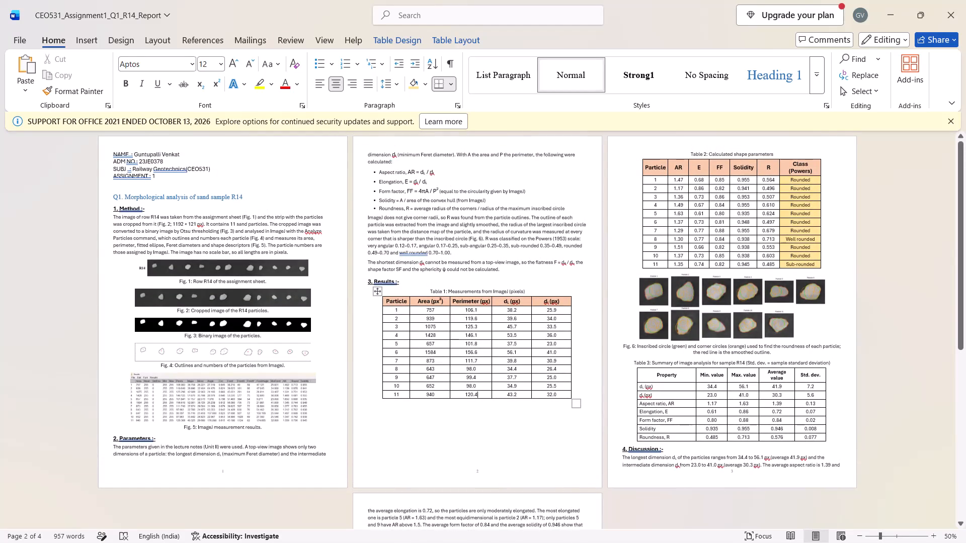
{"action": "scroll", "coordinate": [610, 359], "scroll_direction": "up", "scroll_amount": 1}
{"action": "scroll", "coordinate": [610, 359], "scroll_direction": "down", "scroll_amount": 3}
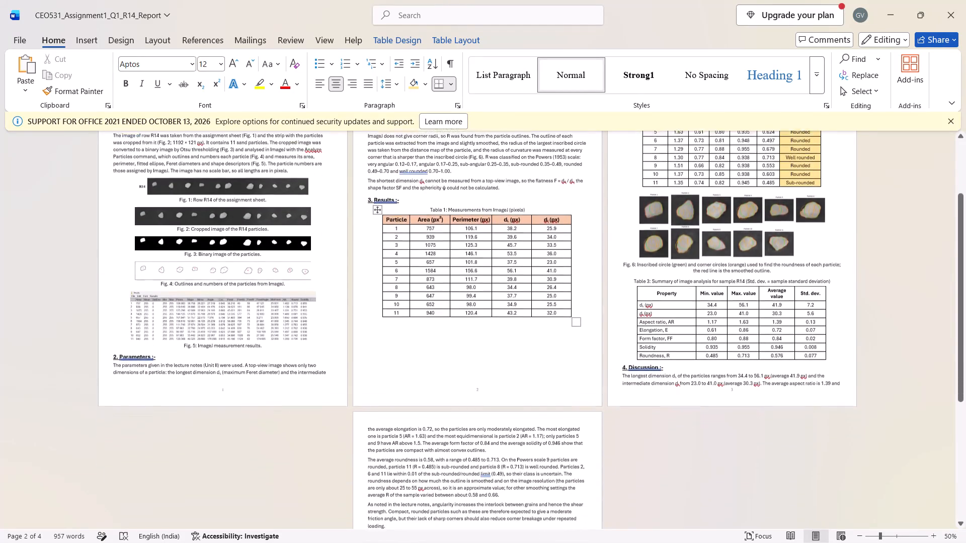
{"action": "scroll", "coordinate": [610, 359], "scroll_direction": "down", "scroll_amount": 3}
{"action": "scroll", "coordinate": [610, 359], "scroll_direction": "up", "scroll_amount": 1}
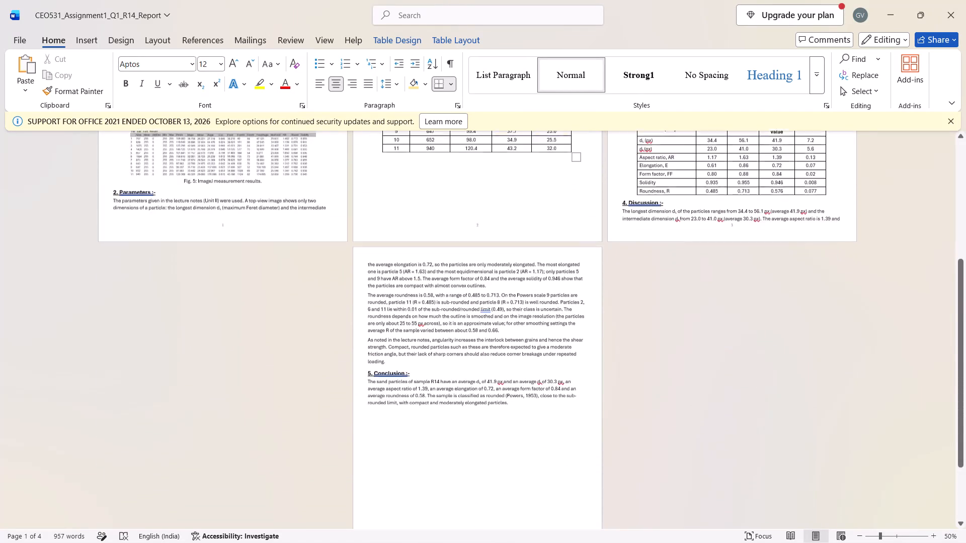
{"action": "scroll", "coordinate": [610, 359], "scroll_direction": "up", "scroll_amount": 2}
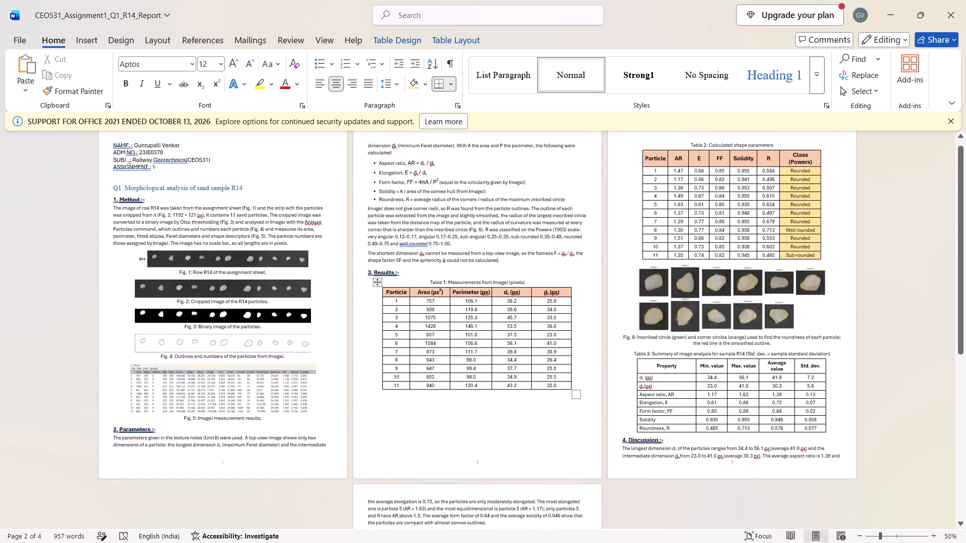
{"action": "scroll", "coordinate": [610, 359], "scroll_direction": "up", "scroll_amount": 1}
{"action": "scroll", "coordinate": [610, 359], "scroll_direction": "down", "scroll_amount": 3, "text": "ctrl"}
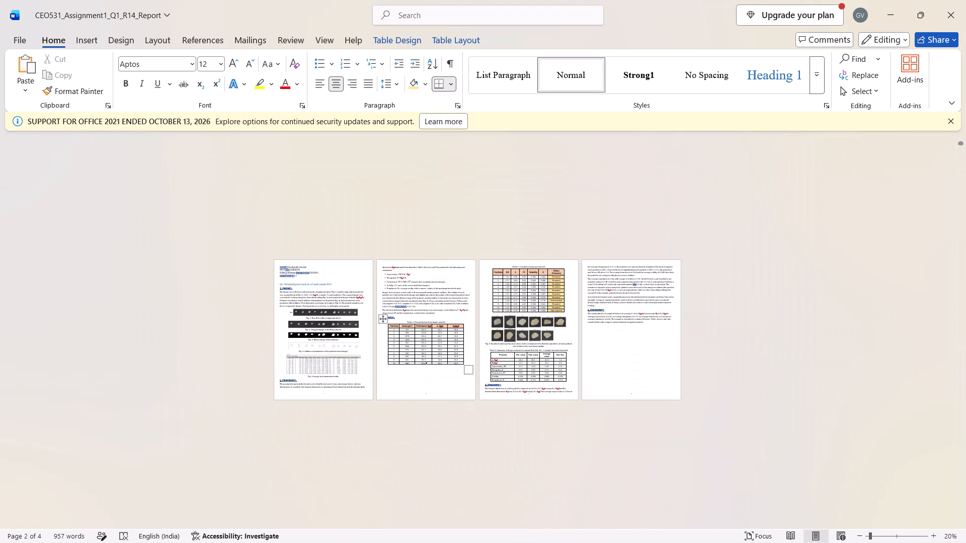
{"action": "scroll", "coordinate": [610, 359], "scroll_direction": "up", "scroll_amount": 3, "text": "ctrl"}
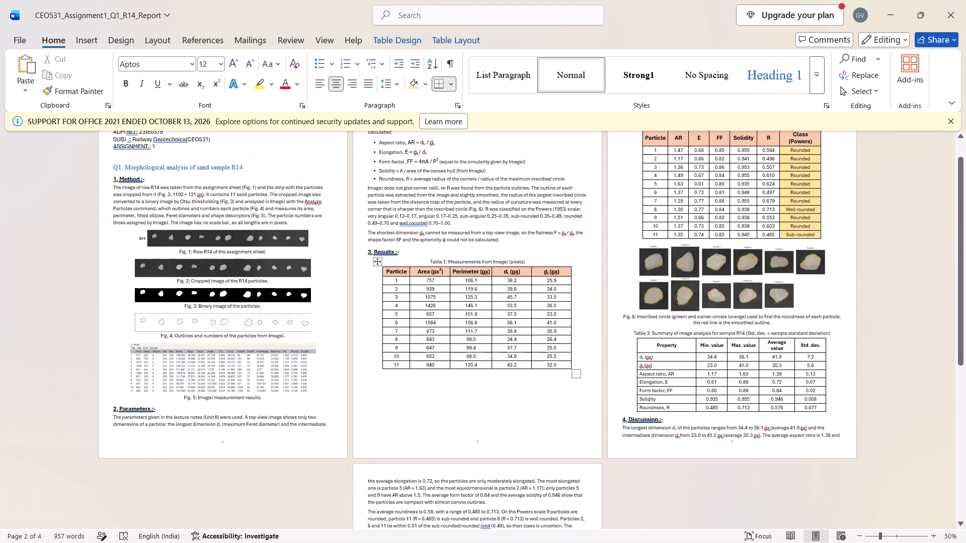
{"action": "scroll", "coordinate": [610, 359], "scroll_direction": "down", "scroll_amount": 1, "text": "ctrl"}
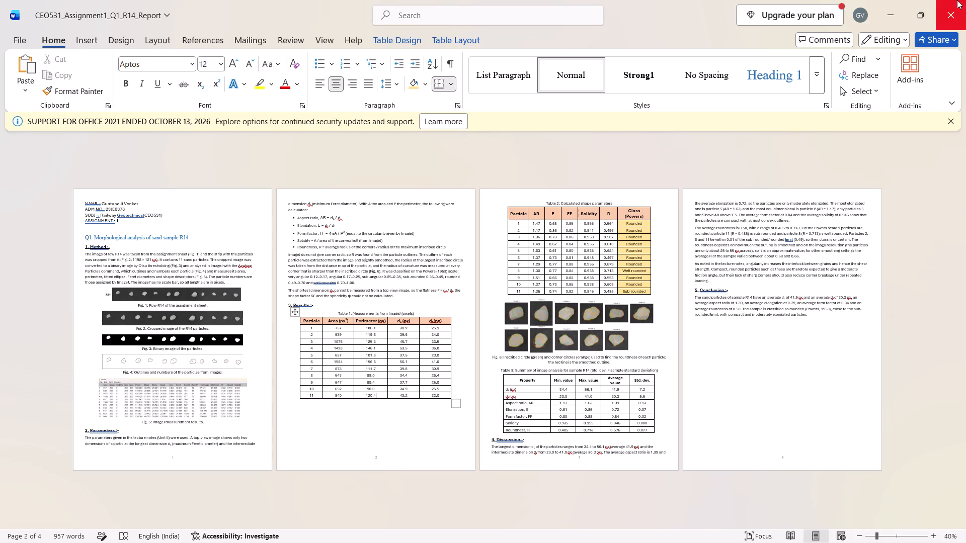
{"action": "left_click", "coordinate": [900, 6]}
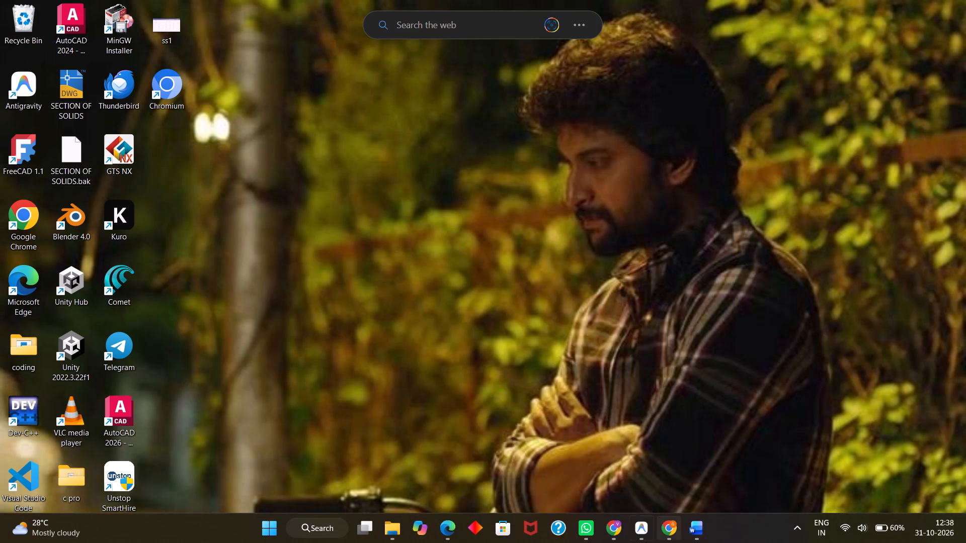